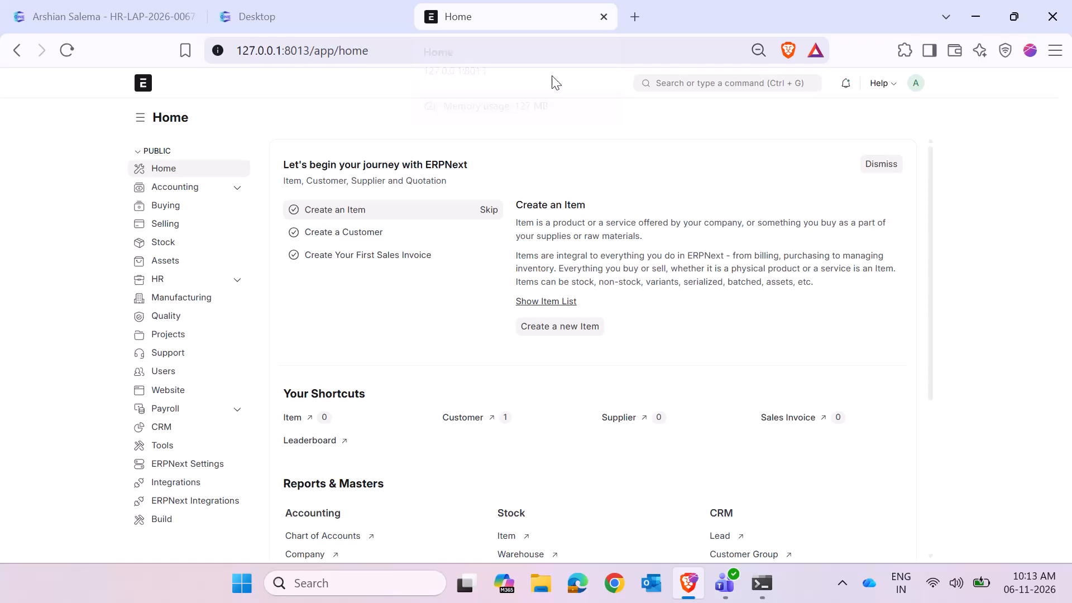
click(592, 50)
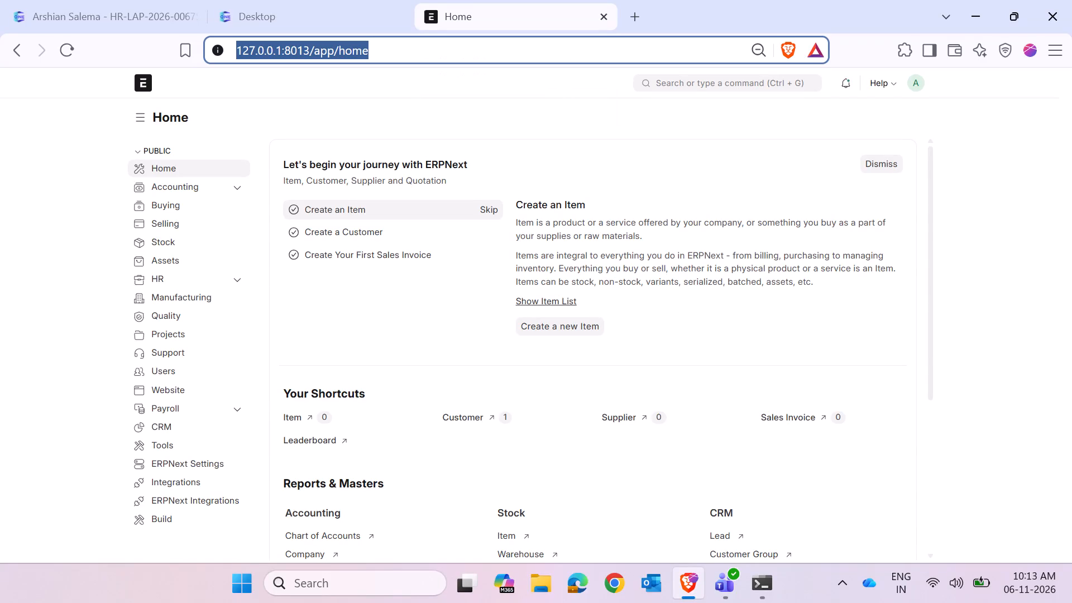
key(ctrl+c)
click(646, 8)
click(640, 14)
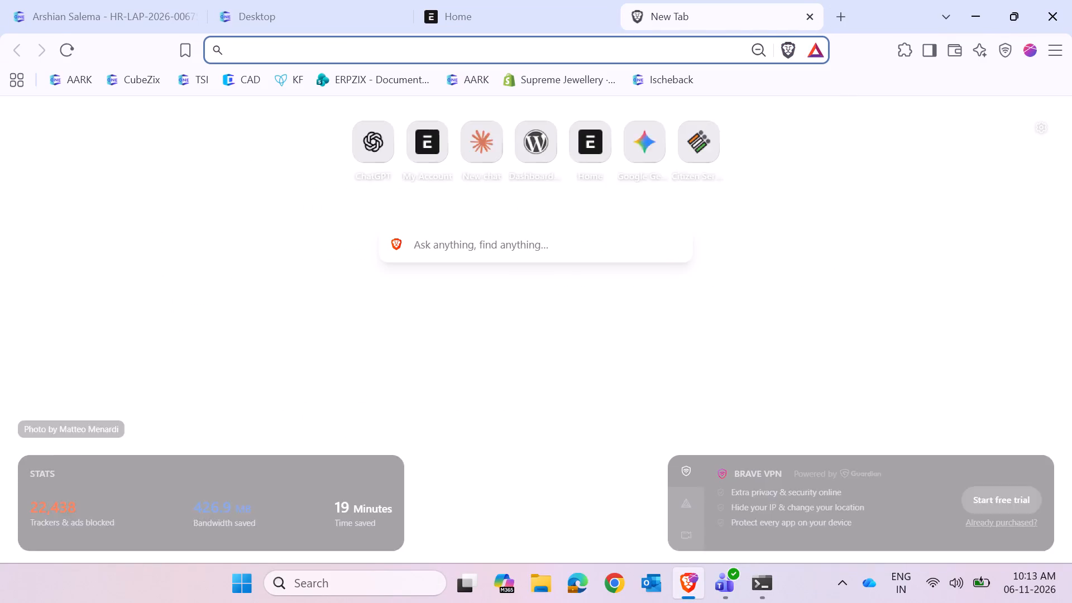
click(601, 44)
key(ctrl+v)
key(BackSpace)
key(BackSpace)
key(BackSpace)
key(BackSpace)
key(BackSpace)
key(BackSpace)
key(BackSpace)
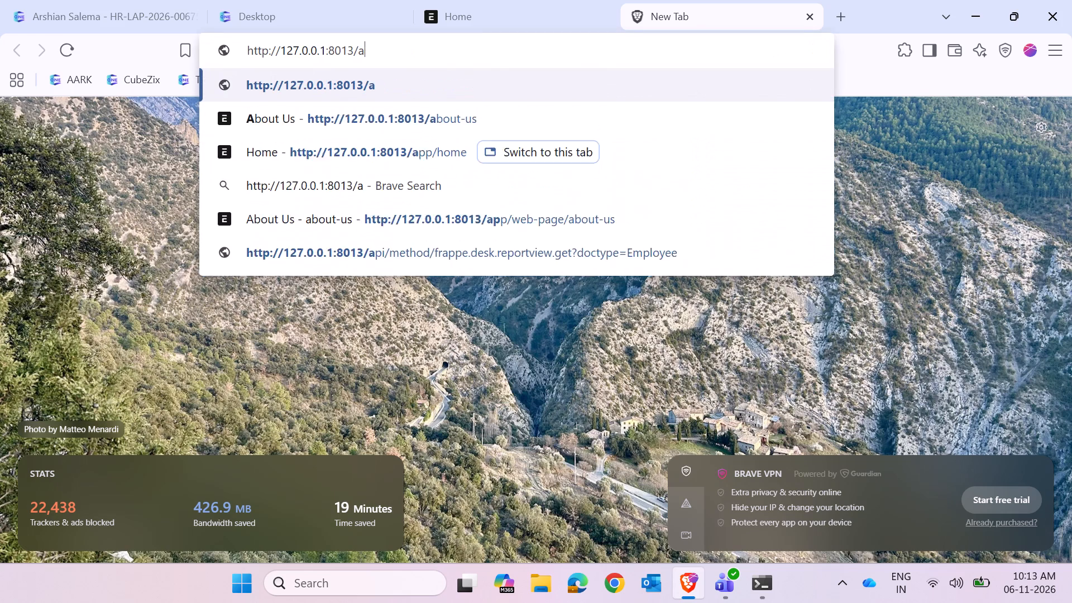
key(BackSpace)
text(h)
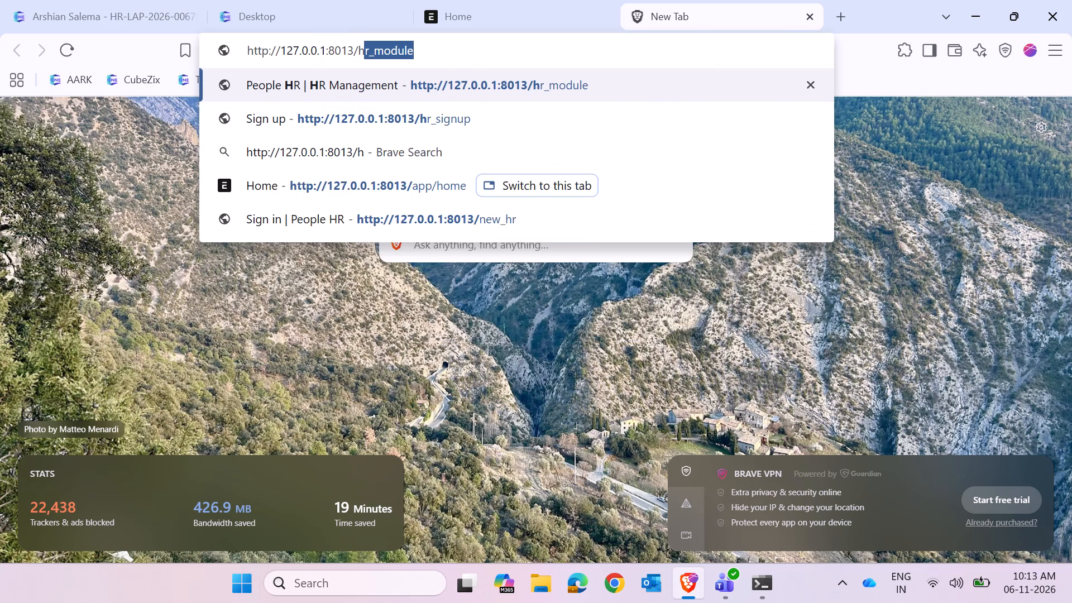
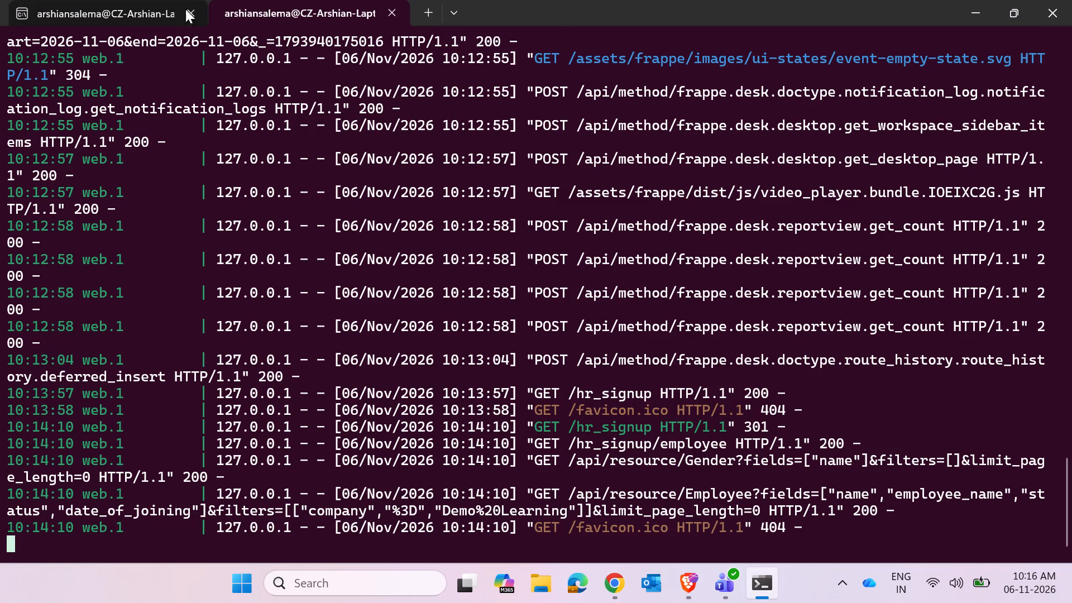
Replace the unused terminal session showing the Ubuntu welcome message with a new Ubuntu 22.04.5 LTS session.
click(138, 9)
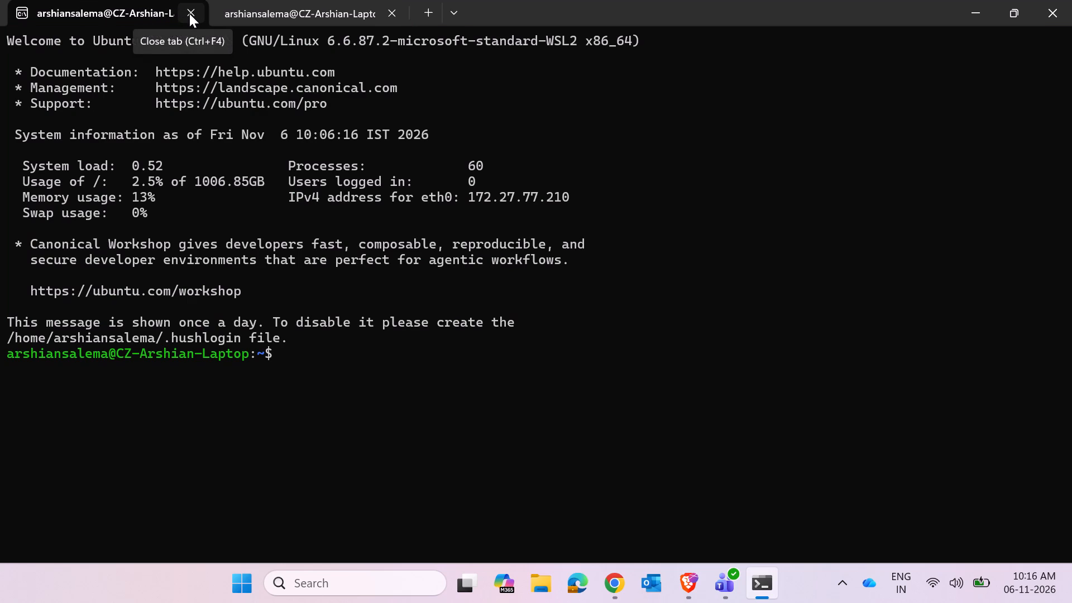
click(189, 13)
click(252, 16)
click(331, 126)
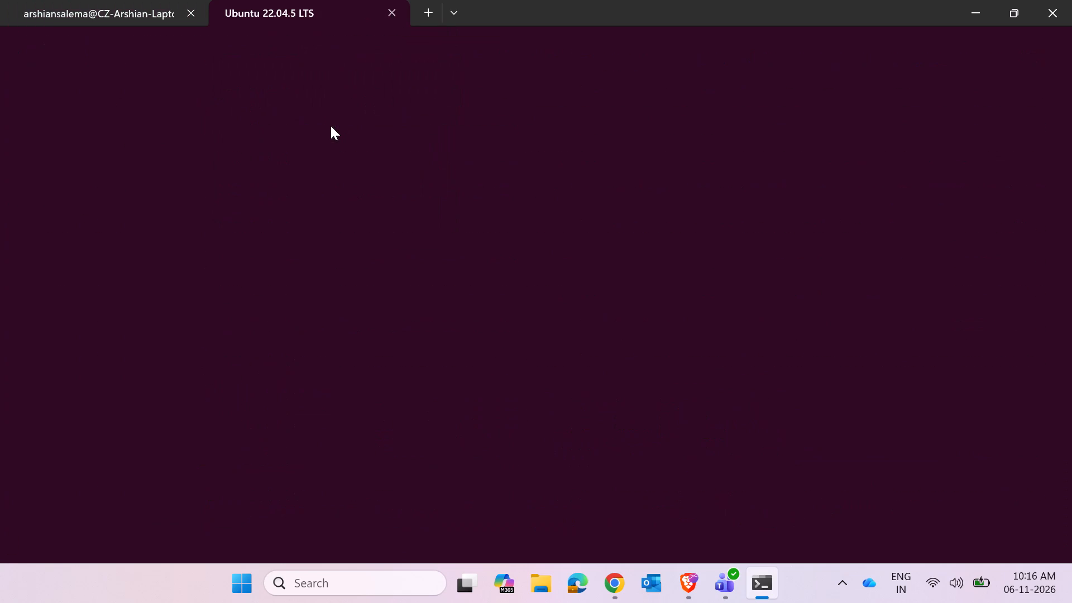
List the home directory's contents and change into the demo bench directory.
text(ls)
key(Return)
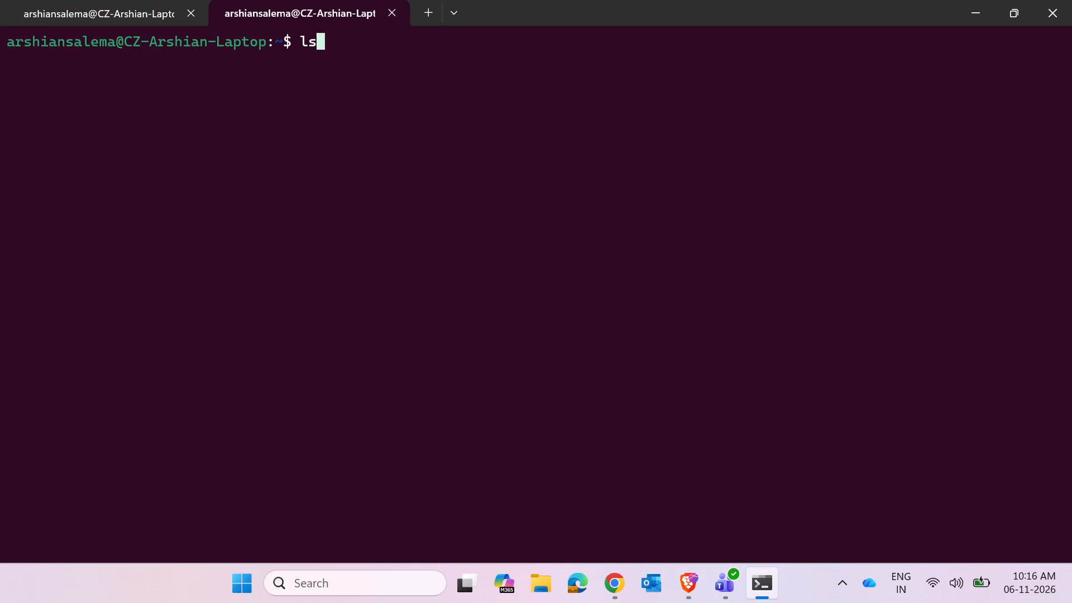
text(cd dem)
key(Return)
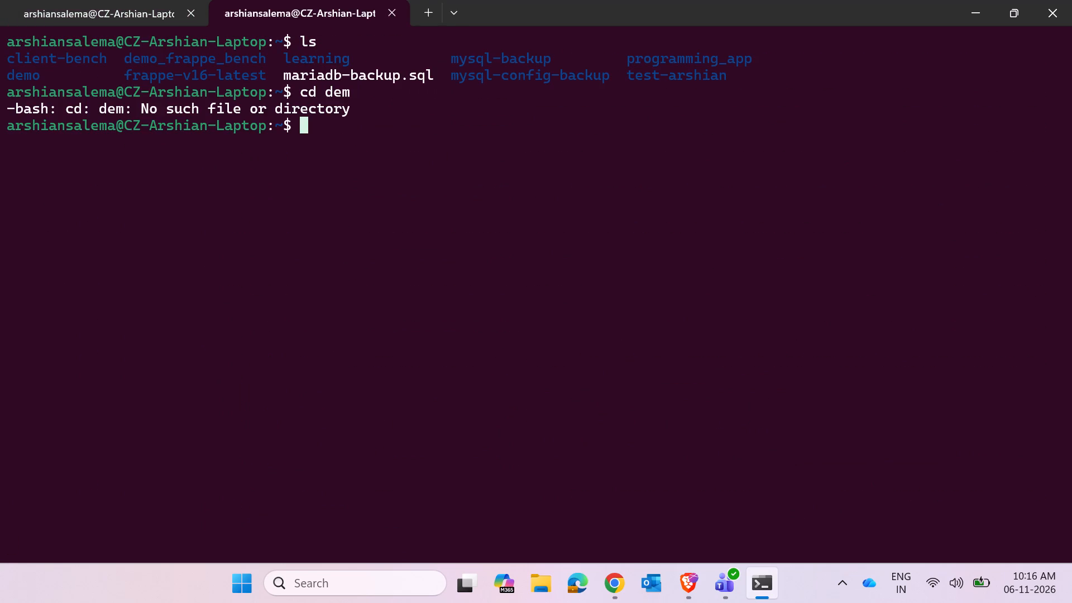
key(Up)
key(Tab)
key(Return)
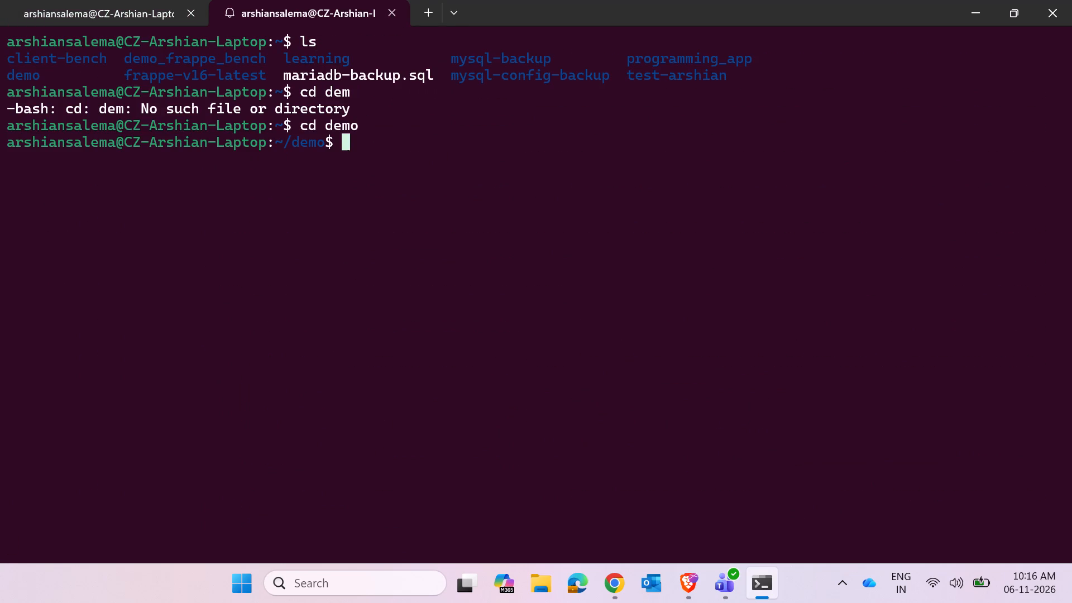
List the contents of the sites folder and set demo.local as the bench's default site with bench use.
text(ls sites)
key(Return)
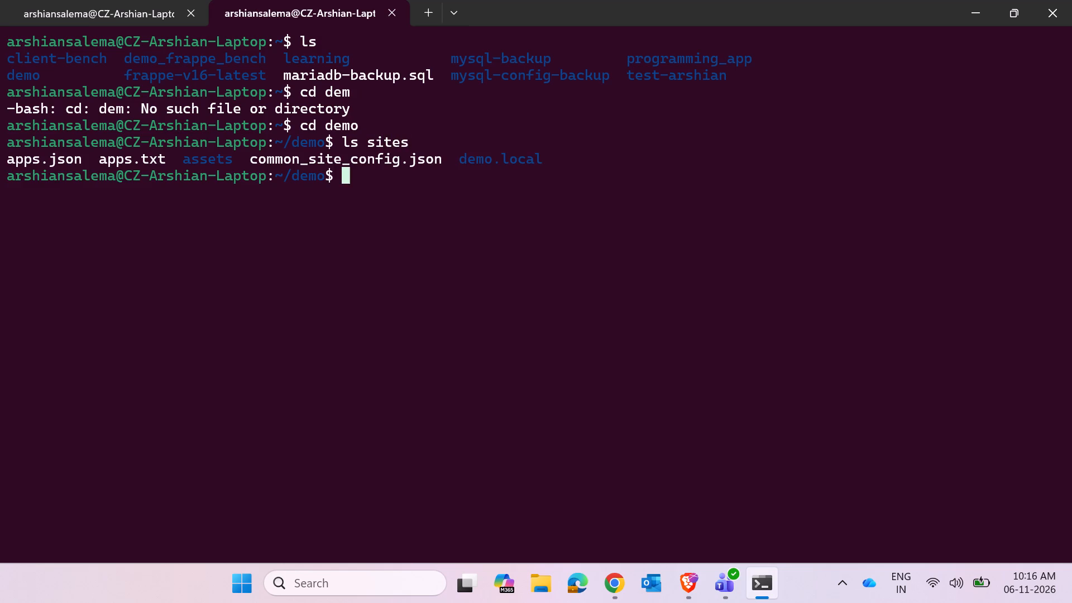
text(bench)
key(space)
text(use demo.local)
key(Return)
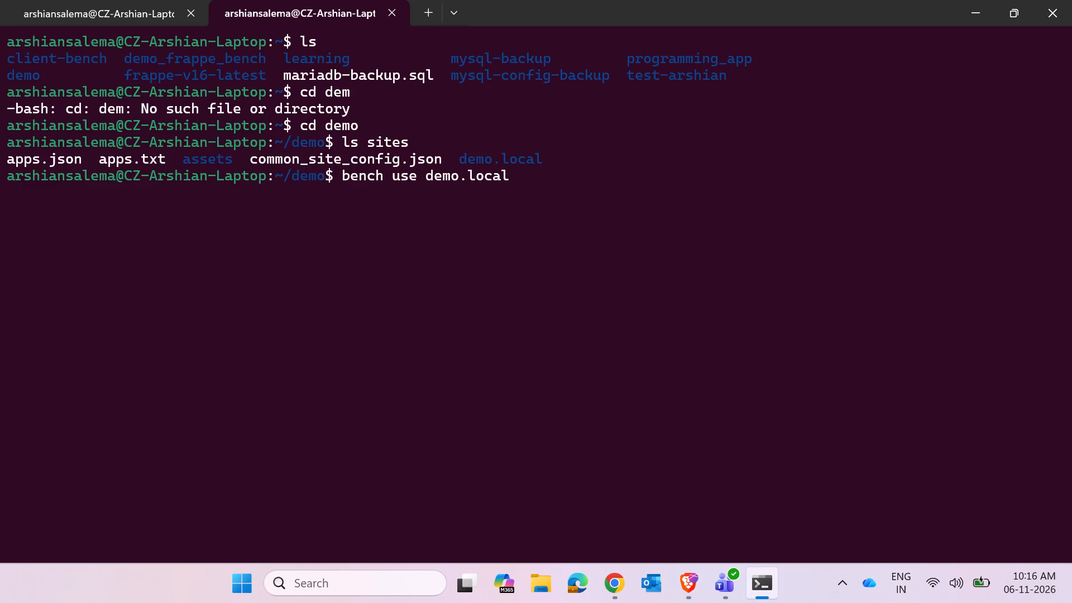
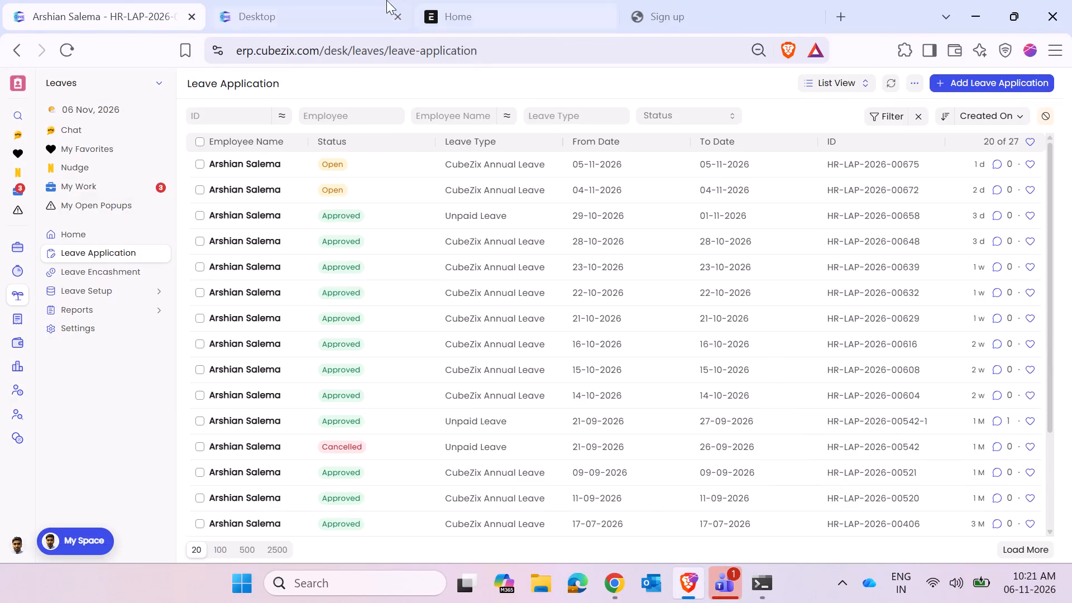
Switch to the already open NexusOne Desktop page at nexus.cubezixone.com/desk in the browser.
click(347, 0)
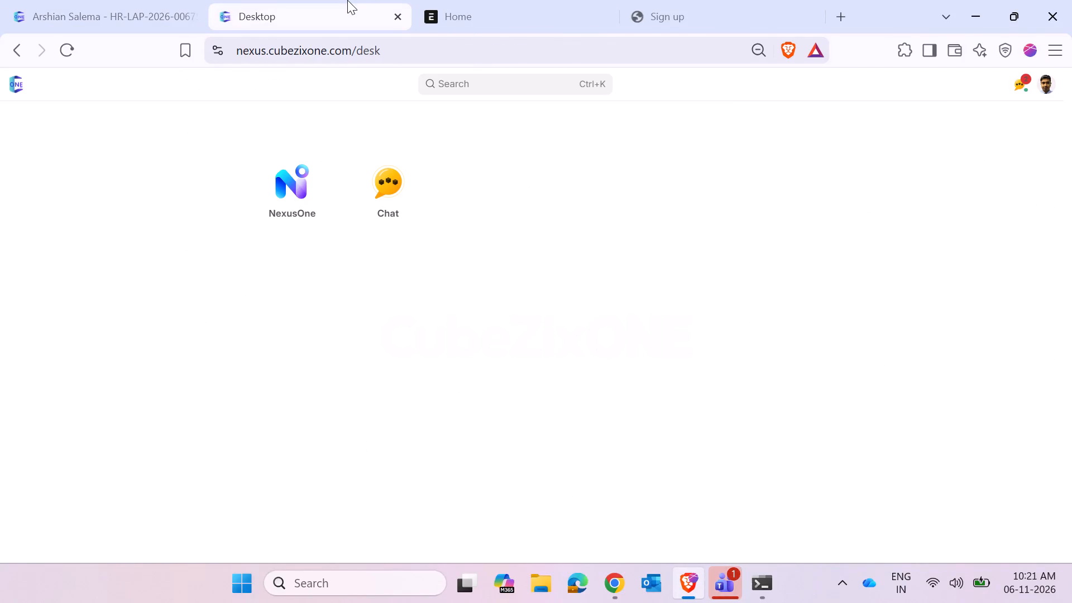
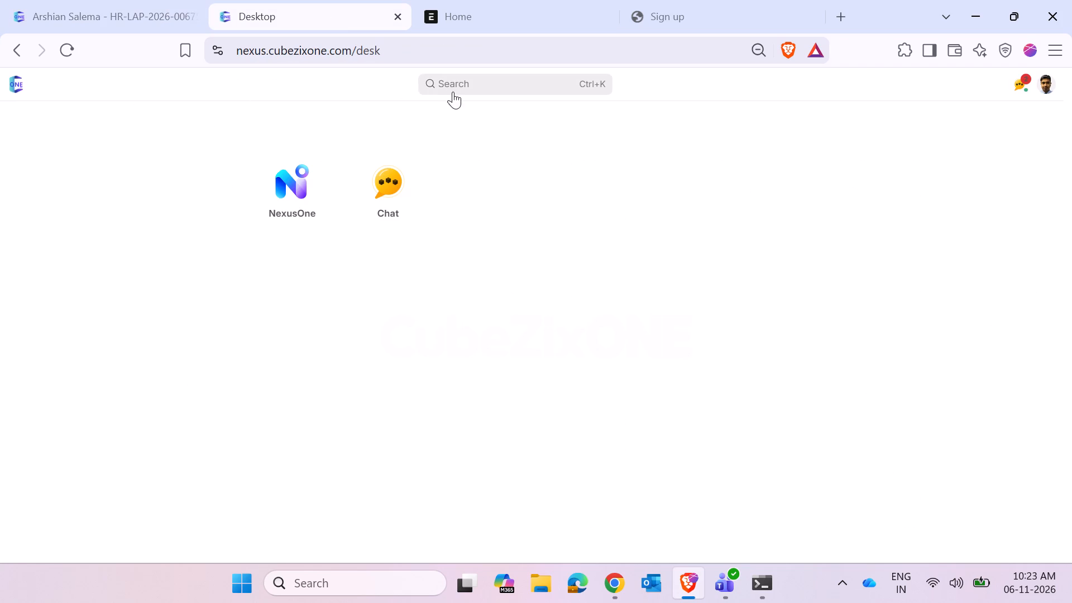
Open the OneDesk ticket list through the desk search.
click(453, 92)
click(451, 123)
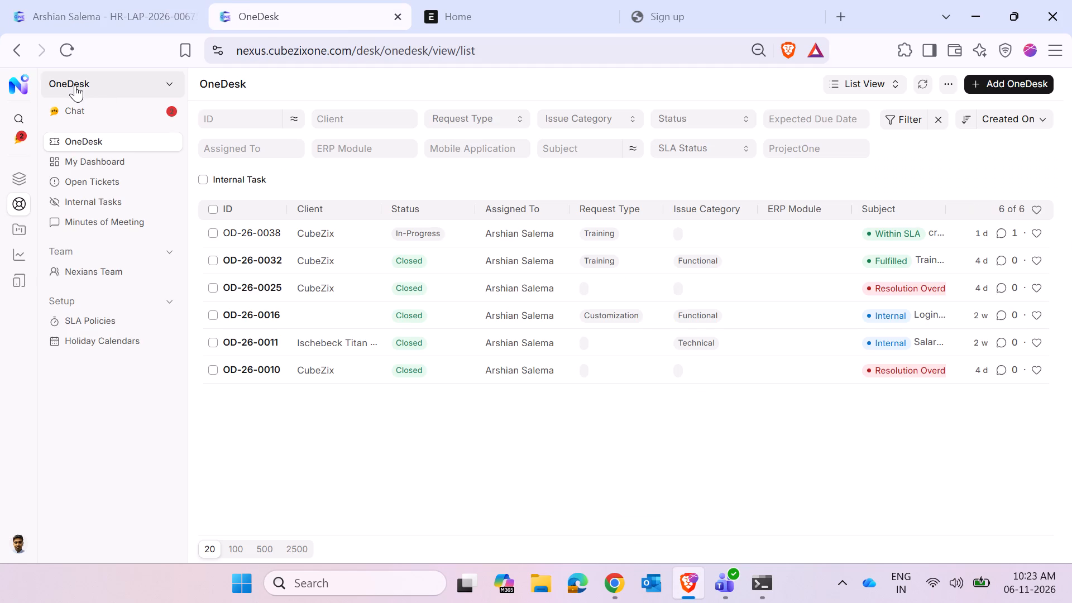
Open ticket OD-26-0038 from the unread direct message asking for a task update in Chat.
click(71, 102)
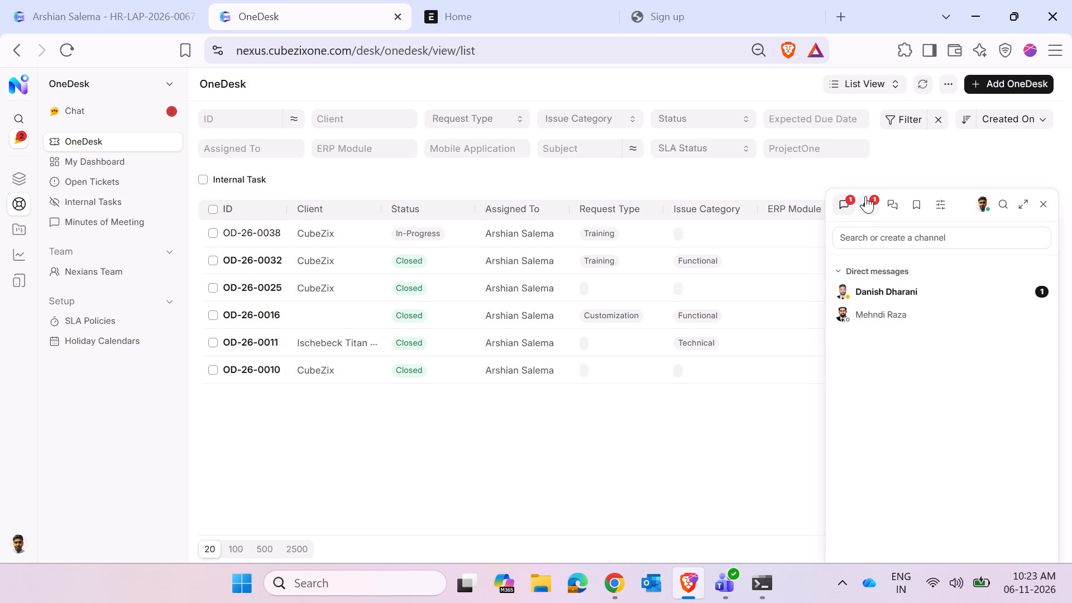
click(865, 196)
click(846, 202)
click(904, 288)
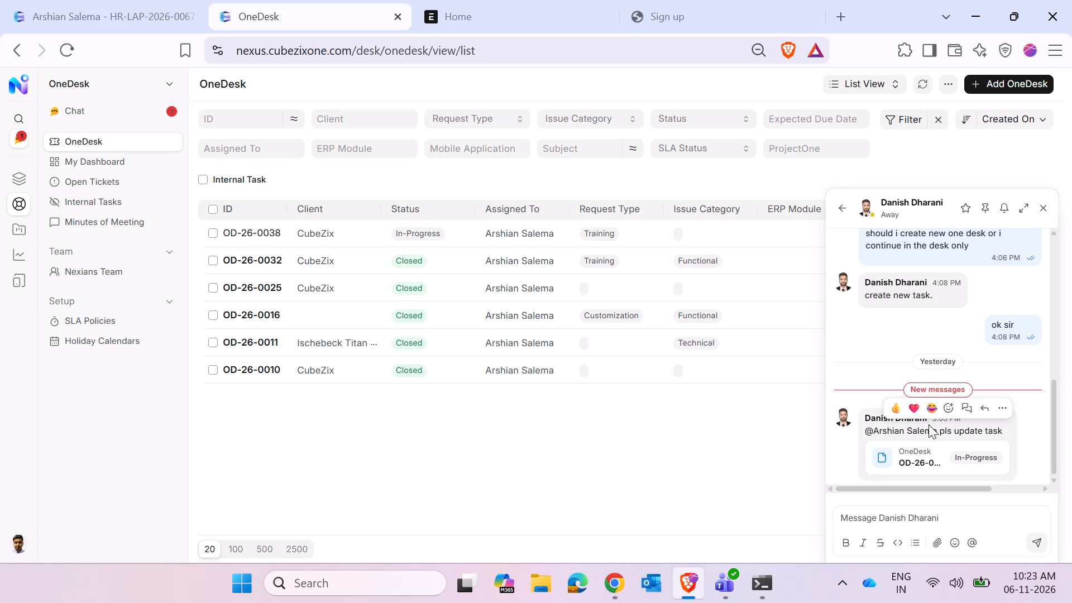
click(934, 455)
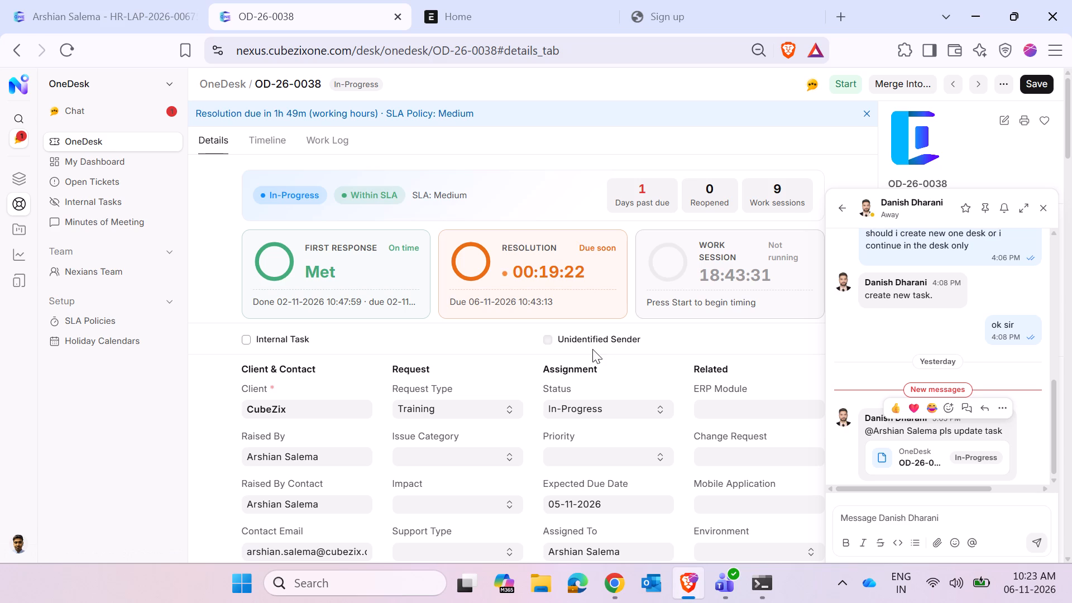
Set the status of ticket OD-26-0038 to Resolved and close the chat window.
scroll(605, 299, down, 1)
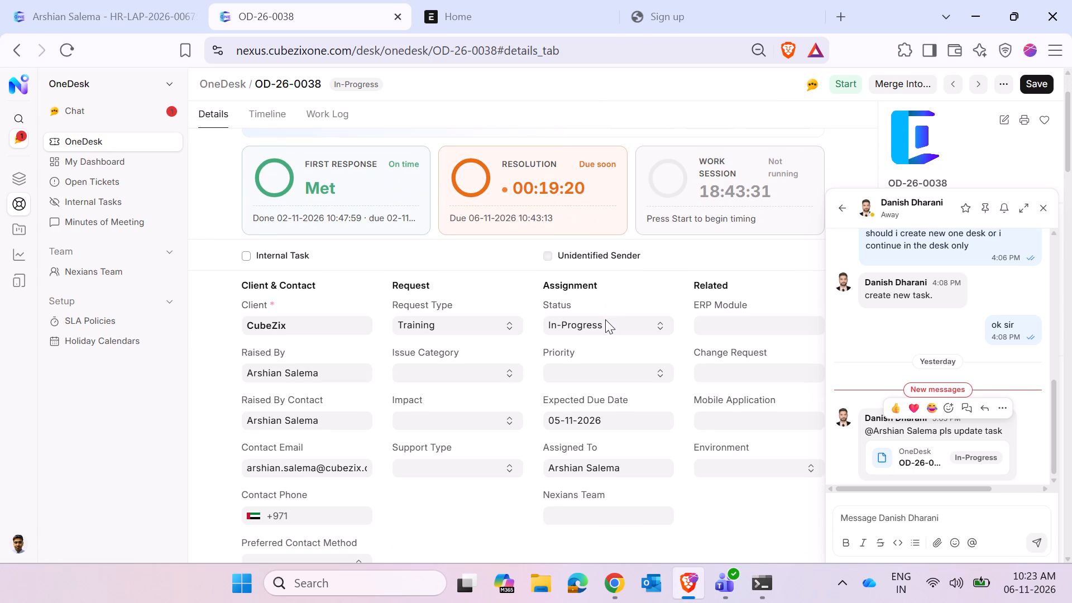
click(606, 320)
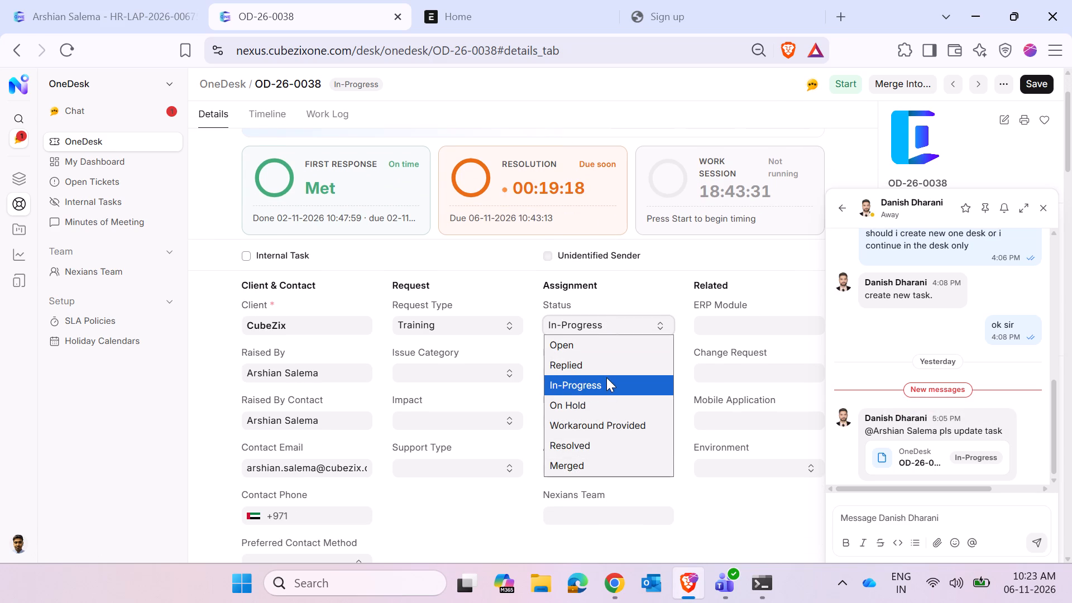
click(603, 442)
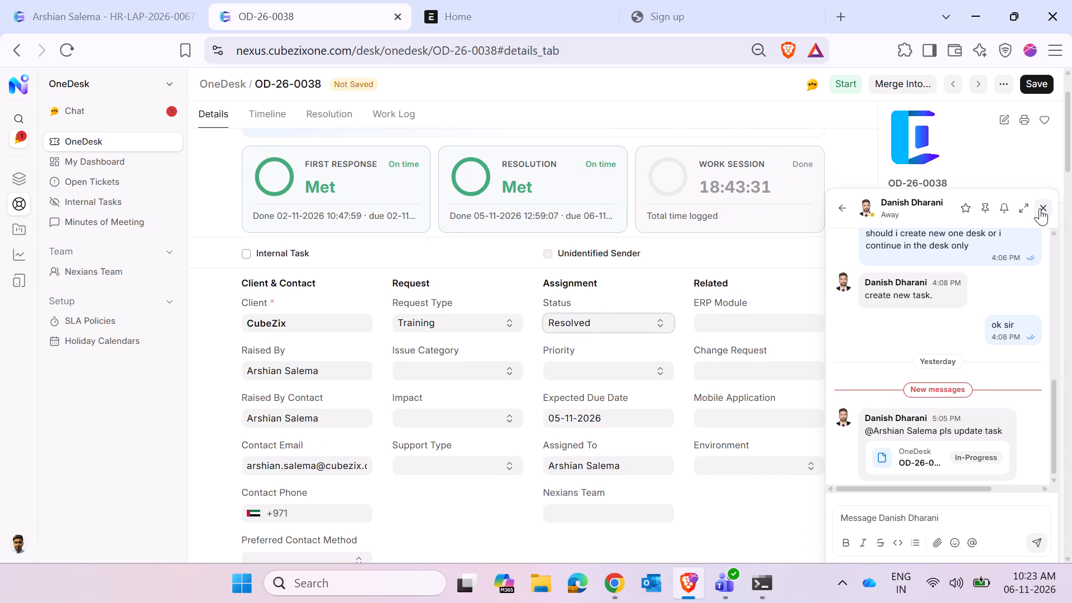
click(838, 208)
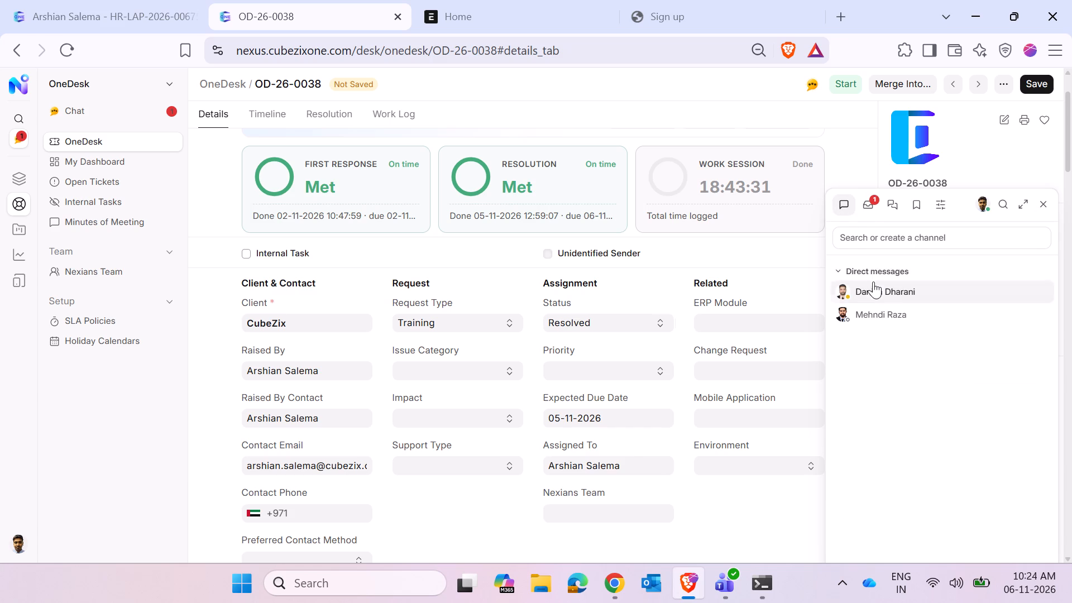
click(1046, 204)
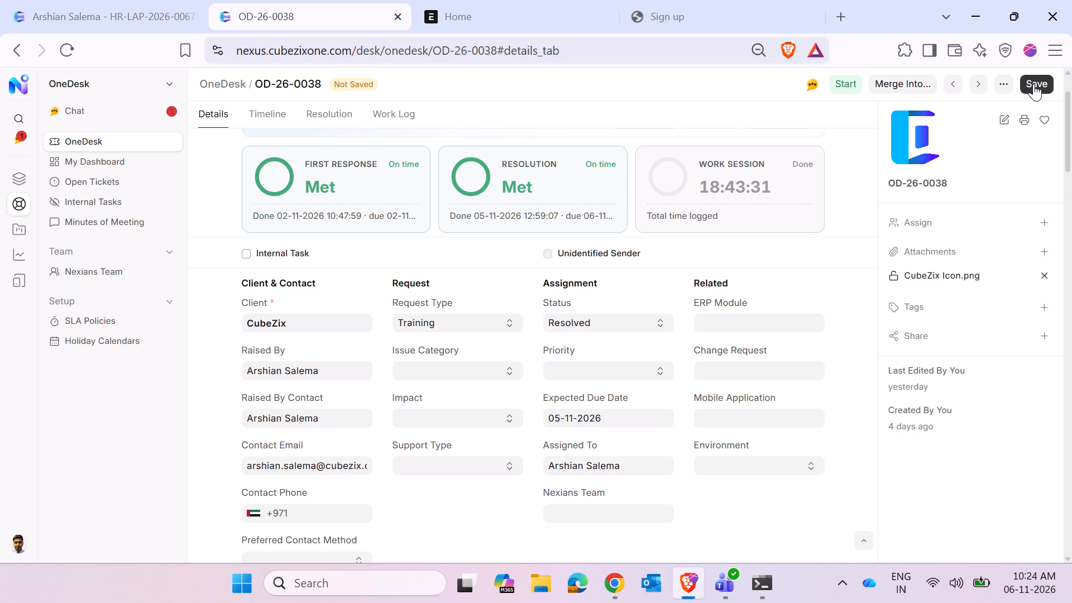
Begin the ticket's Resolution Details with "Create a web page with a sign Up page".
click(324, 108)
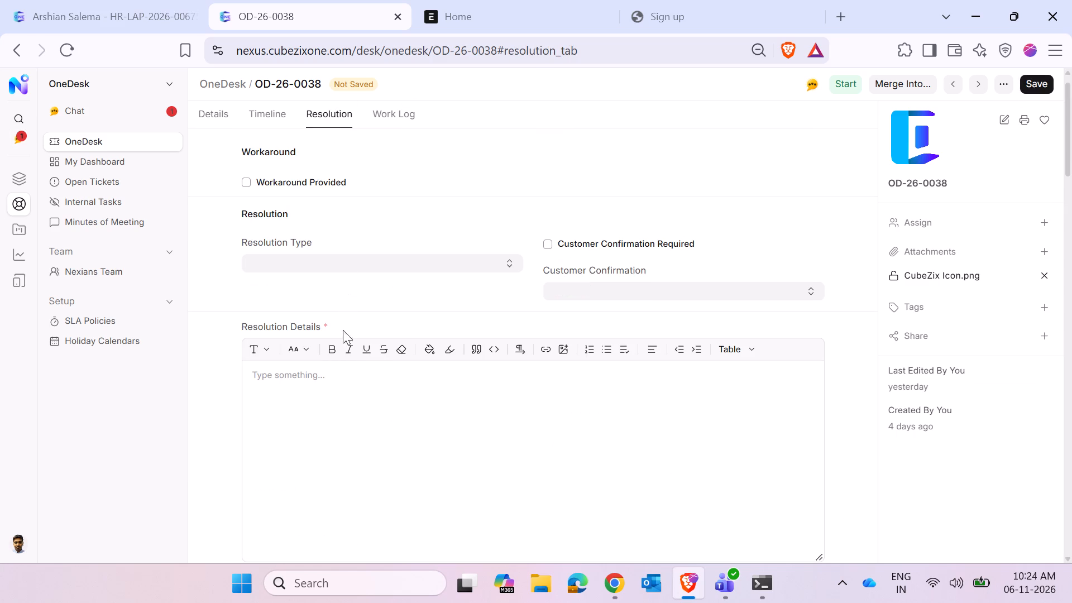
click(341, 371)
text(Create)
key(space)
text(a web page with)
key(space)
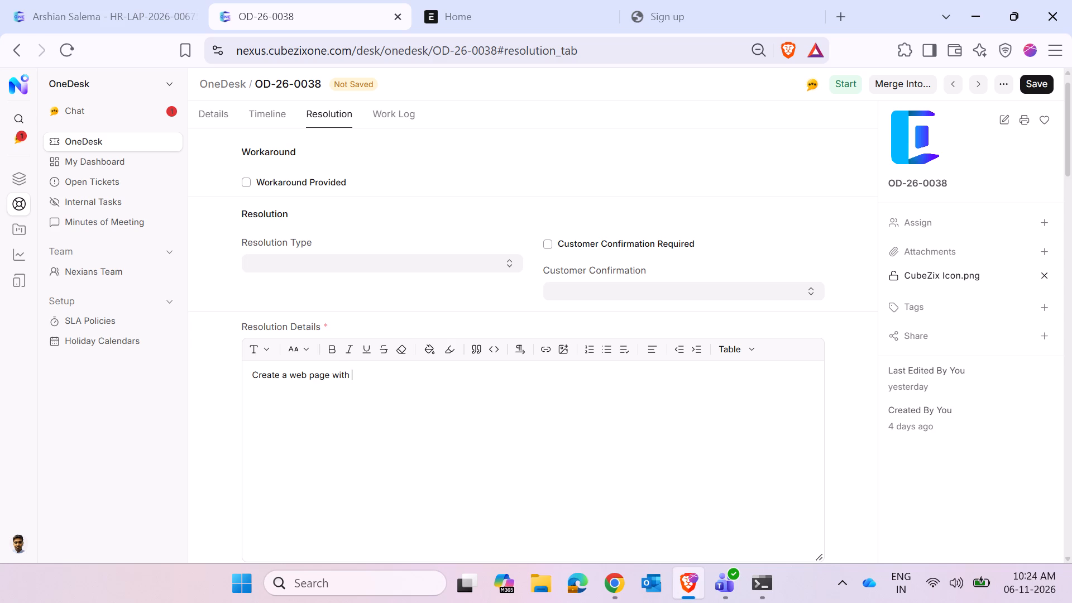
text(a sif)
key(BackSpace)
text(gn Uo)
key(BackSpace)
text(p page)
key(space)
Continue the Resolution Details sentence with "where new user sign up and creates a company and".
text(wh)
text(ere new user sign up aab)
key(BackSpace)
text(nd creats)
key(BackSpace)
key(BackSpace)
key(BackSpace)
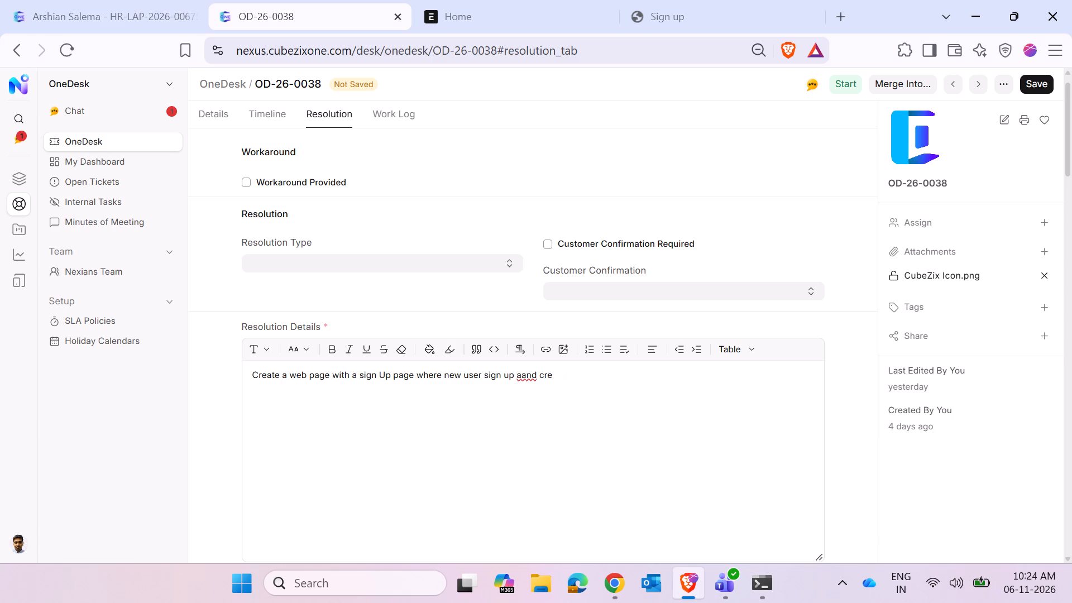
key(BackSpace)
key(BackSpace)
key(BackSpace)
key(BackSpace)
key(BackSpace)
key(BackSpace)
key(BackSpace)
text(nd cretes)
key(space)
key(BackSpace)
key(BackSpace)
key(BackSpace)
key(BackSpace)
text(ates a compnay)
key(space)
key(BackSpace)
key(BackSpace)
key(BackSpace)
key(BackSpace)
text(anu)
key(BackSpace)
text(y and pr)
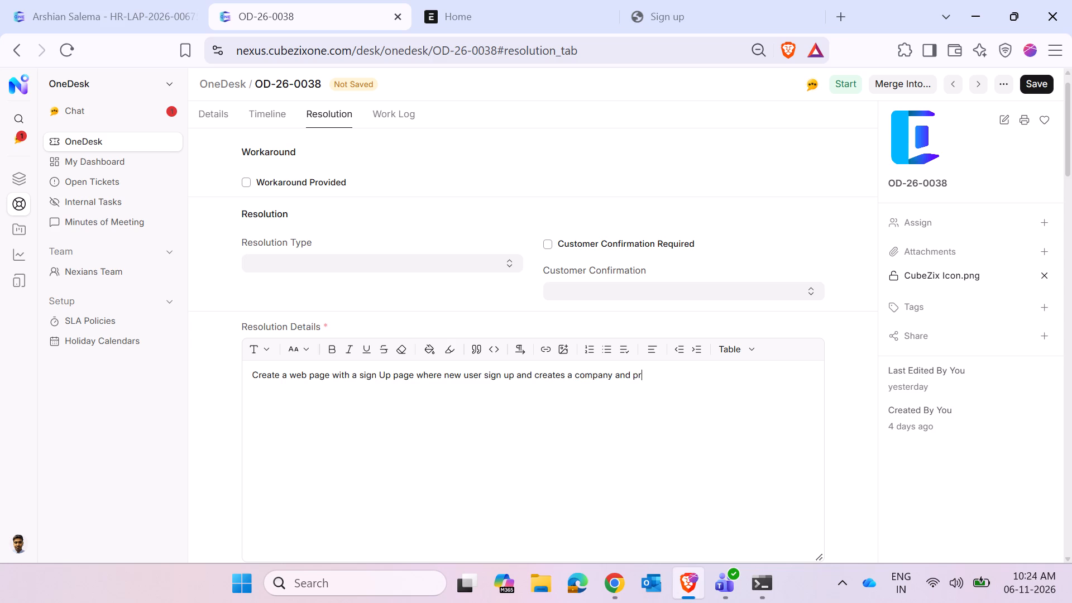
Add "perform operations" to the Resolution Details sentence, correcting the spelling of "operations".
key(BackSpace)
text(erform opreations)
key(space)
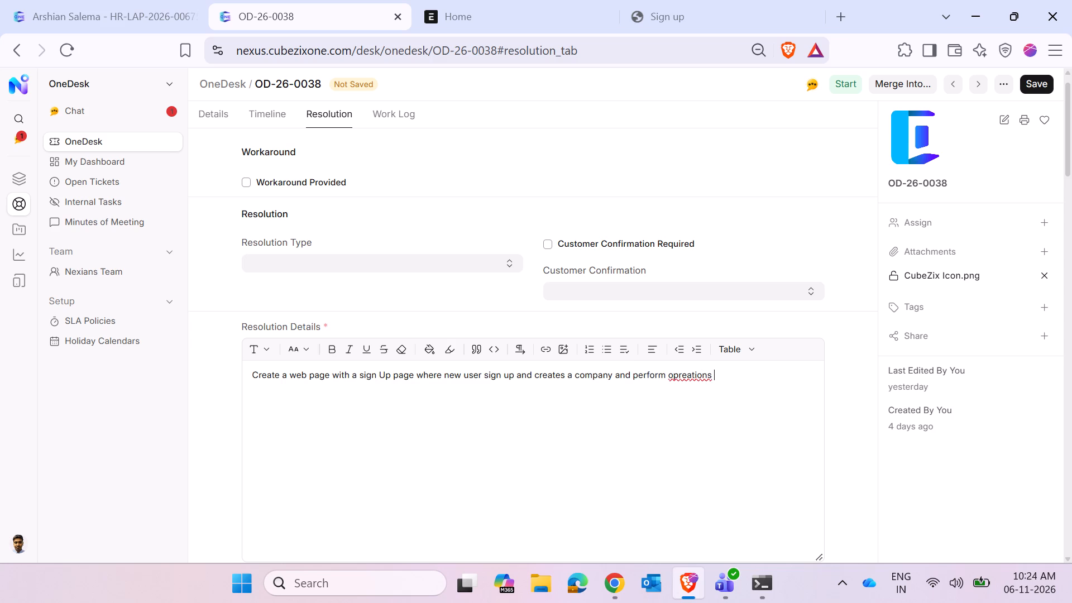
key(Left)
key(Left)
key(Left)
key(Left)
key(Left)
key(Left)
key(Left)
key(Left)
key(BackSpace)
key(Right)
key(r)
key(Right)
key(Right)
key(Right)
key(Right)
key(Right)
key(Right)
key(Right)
Continue the Resolution Details sentence with "like employee" as the first example of the operations.
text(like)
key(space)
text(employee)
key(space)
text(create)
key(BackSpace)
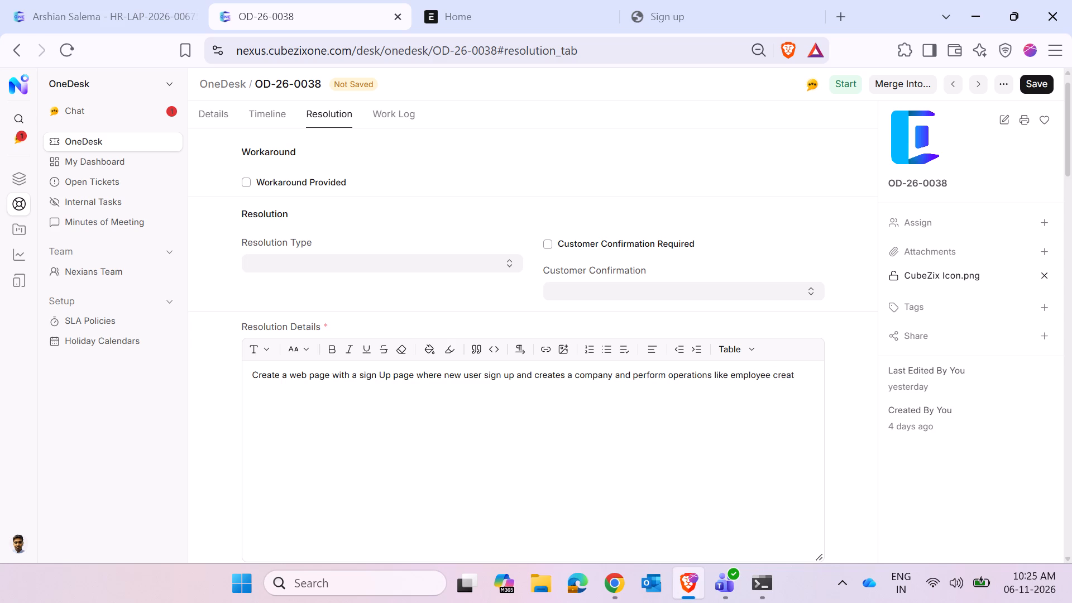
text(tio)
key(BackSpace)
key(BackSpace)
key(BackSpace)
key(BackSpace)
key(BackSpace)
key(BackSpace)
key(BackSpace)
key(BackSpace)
Add ", leave application," to the list of operations in the Resolution Details.
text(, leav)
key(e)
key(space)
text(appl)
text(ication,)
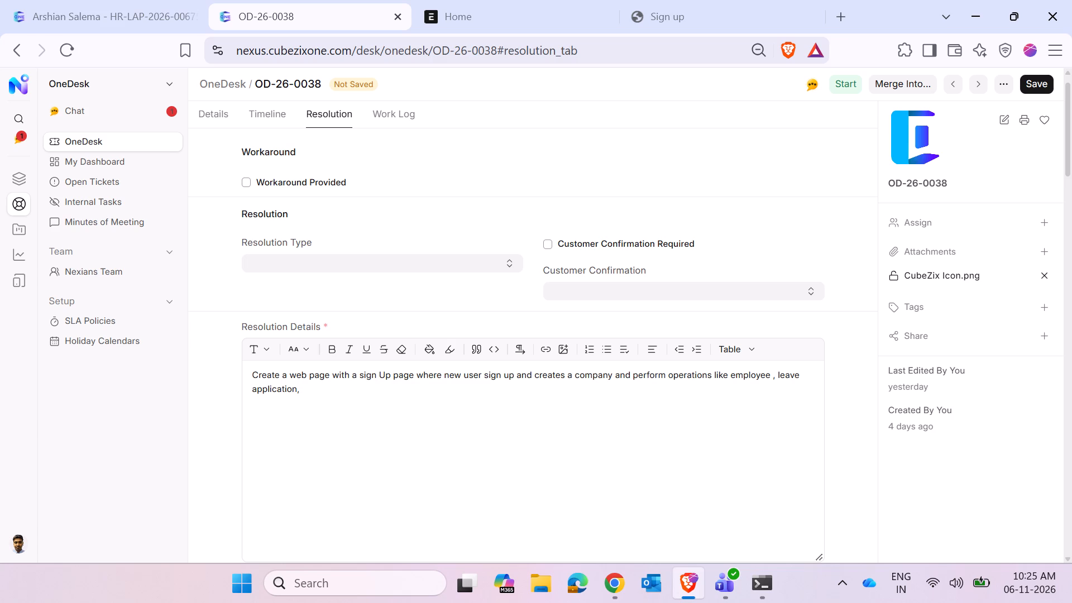
Check the Employees page in Chrome, return to the ticket in Brave and add "Payroll Salary Slip," to the Resolution Details.
click(607, 583)
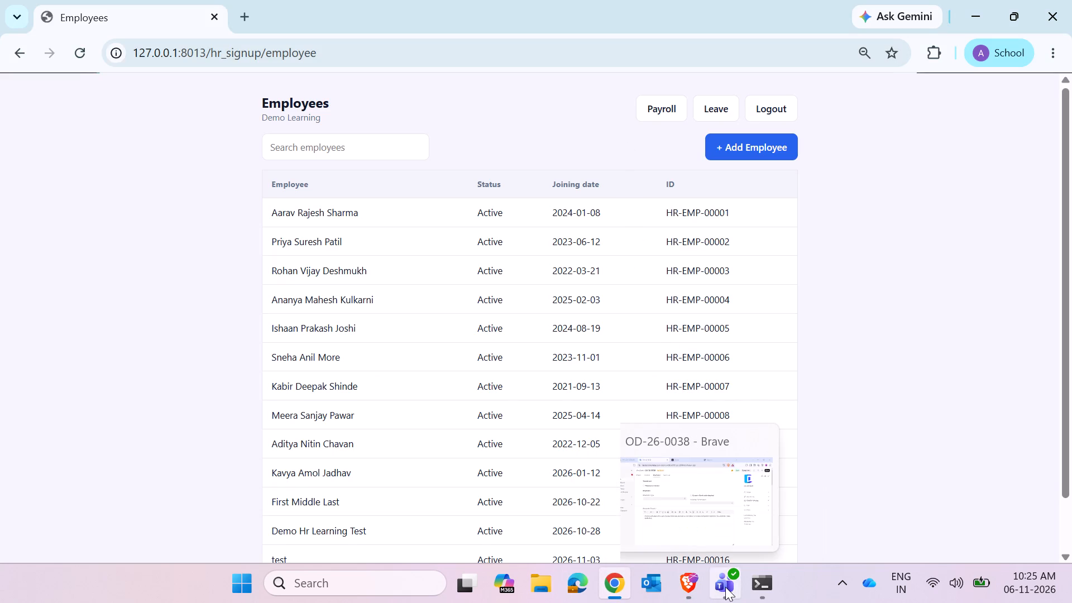
click(687, 583)
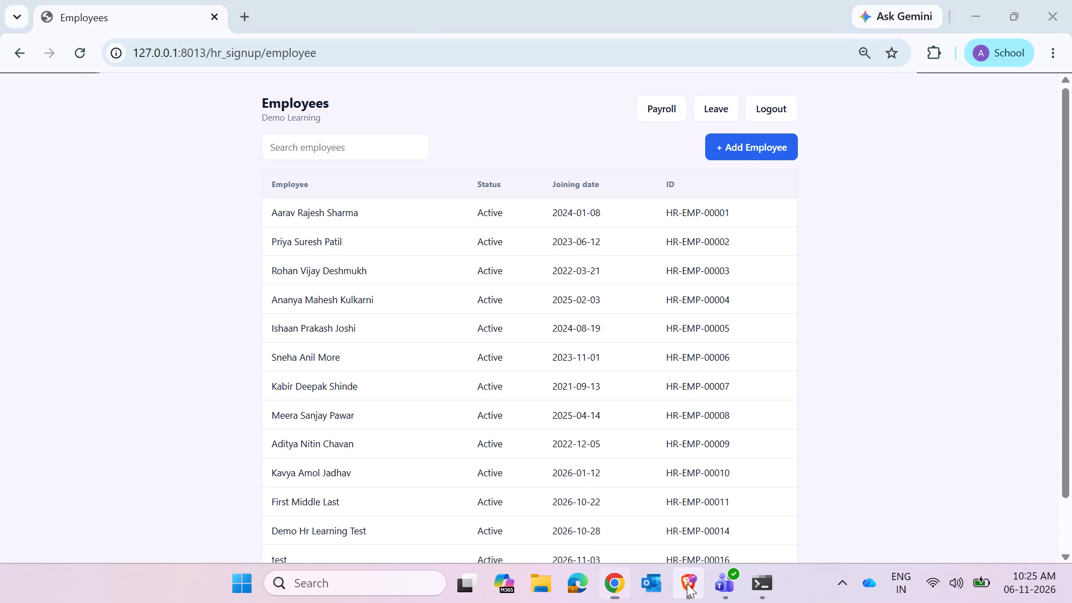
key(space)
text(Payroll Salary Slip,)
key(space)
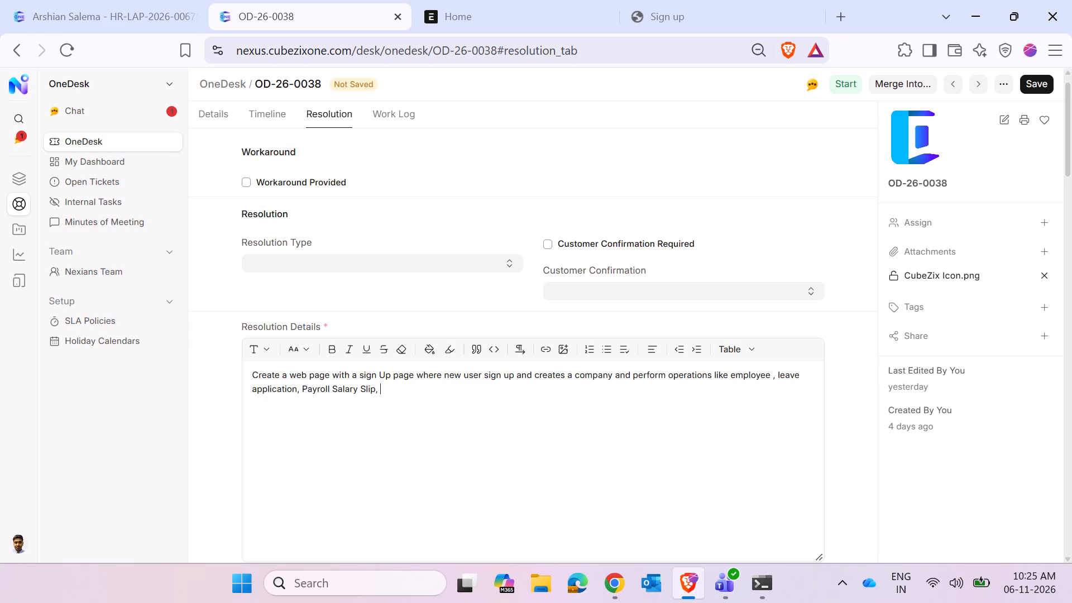
Insert a comma between "Payroll" and "Salary Slip" in the Resolution Details.
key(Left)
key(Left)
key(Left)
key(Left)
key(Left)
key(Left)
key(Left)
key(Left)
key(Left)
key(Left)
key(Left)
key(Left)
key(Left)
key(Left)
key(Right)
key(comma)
Replace the trailing comma after "Salary Slip" with "creation" in the Resolution Details.
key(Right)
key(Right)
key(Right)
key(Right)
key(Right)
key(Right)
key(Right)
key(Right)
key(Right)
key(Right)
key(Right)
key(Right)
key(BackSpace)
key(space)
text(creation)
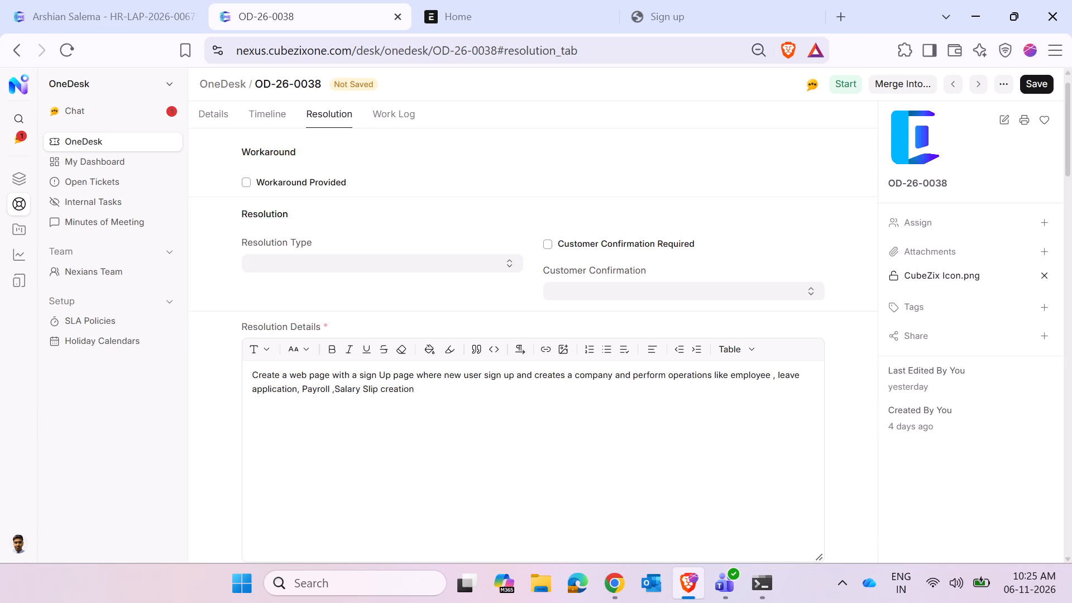
Switch to Chrome to review the Employees page of the HR sign-up site.
click(604, 588)
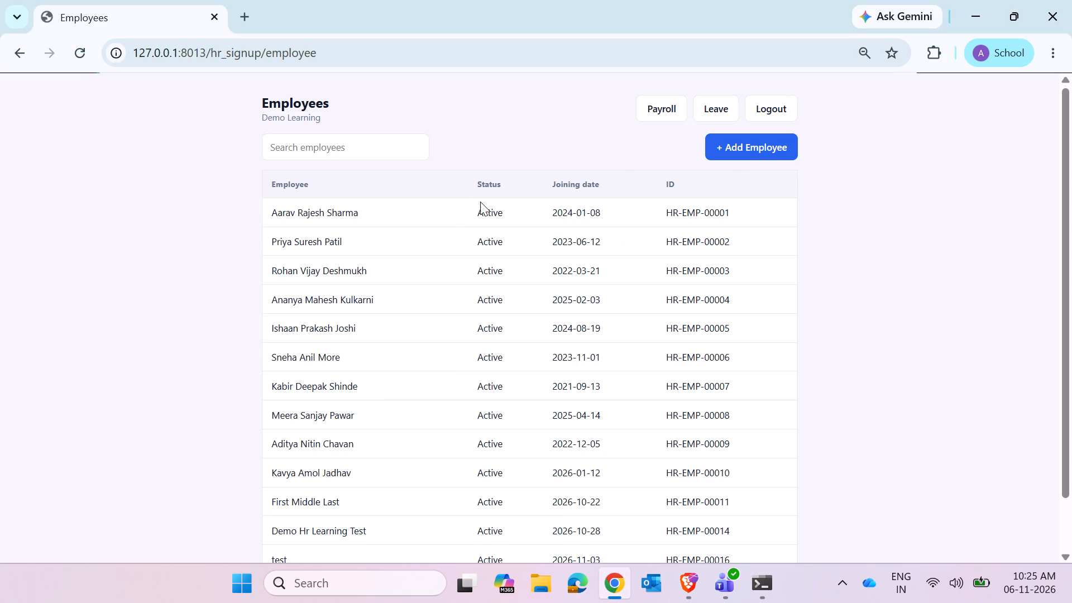
In Chrome, open the Add Employee form on the Employees page and capture a screenshot of it.
click(735, 152)
scroll(577, 241, down, 1)
scroll(577, 241, up, 2)
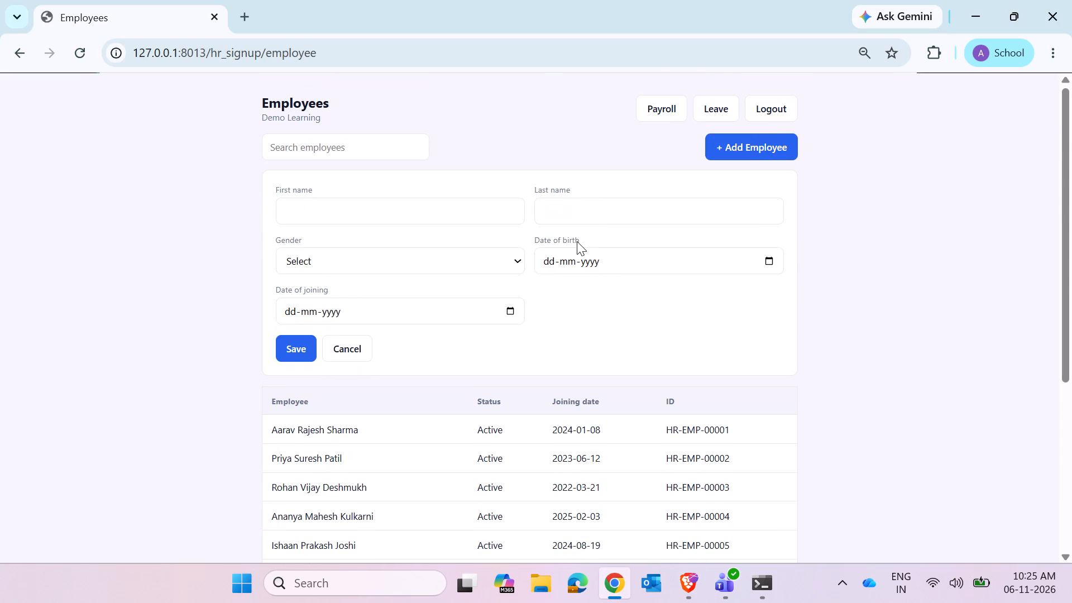
key(shift+super+s)
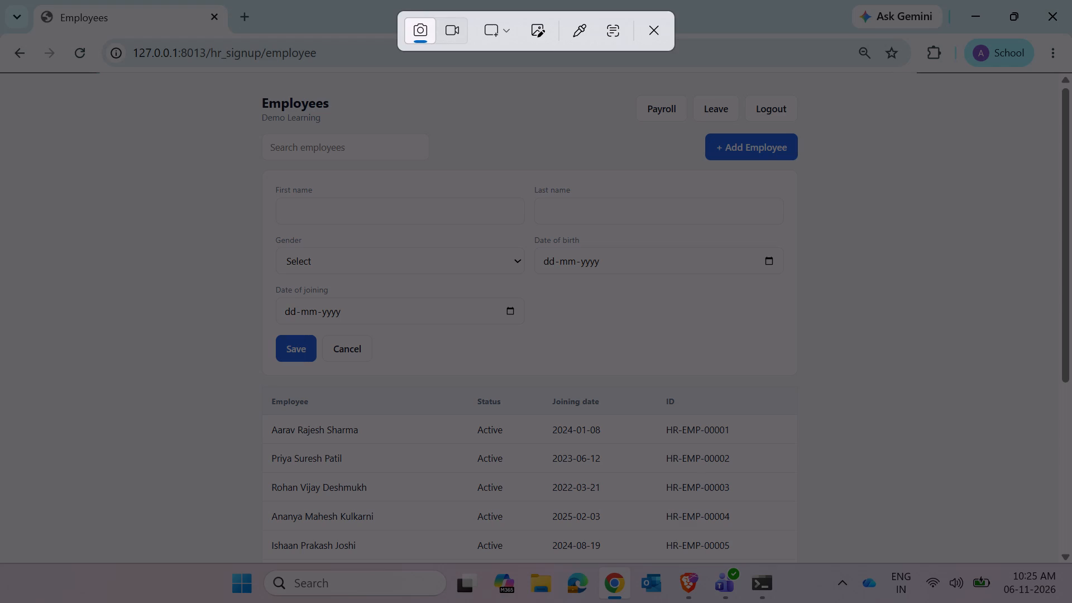
drag(226, 81, 841, 374)
Back in Brave, paste the employee form screenshot on a new line below the Resolution Details text and add line breaks after it.
click(700, 586)
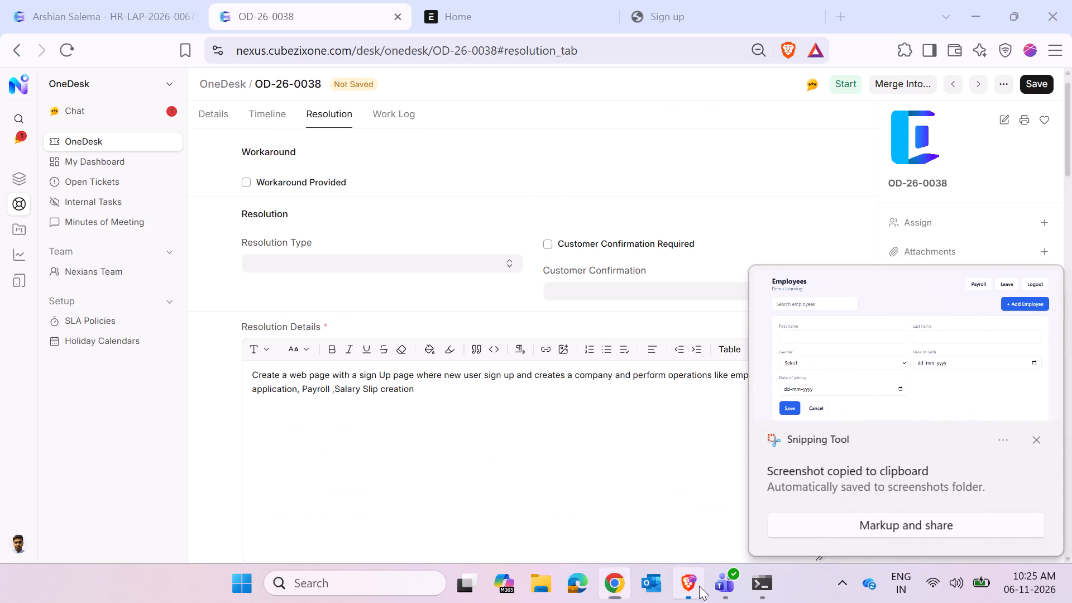
key(shift+Return)
key(ctrl+v)
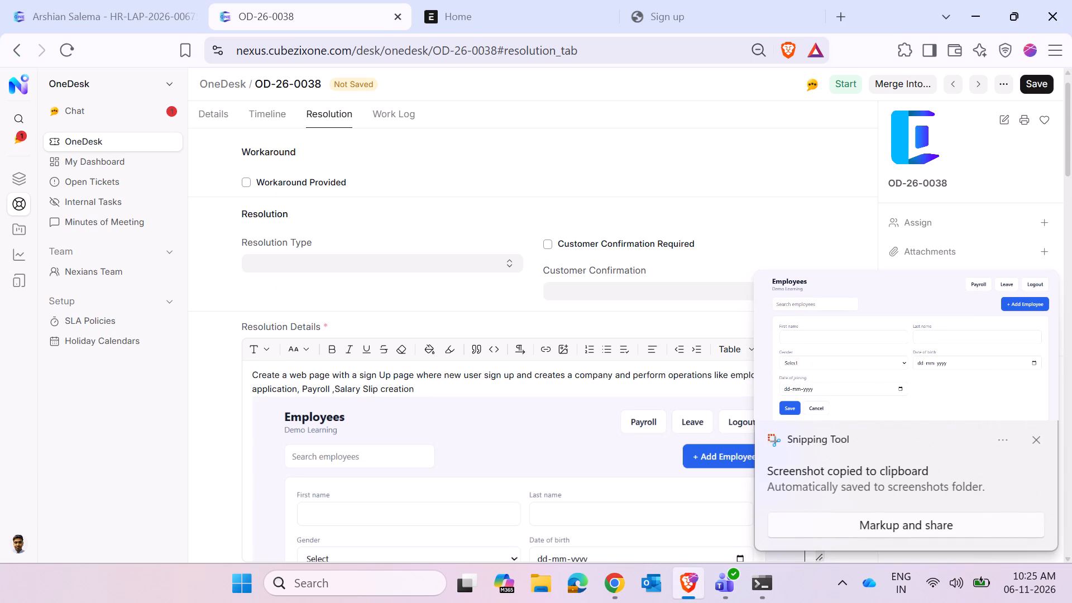
key(shift+Return)
key(shift+Return)
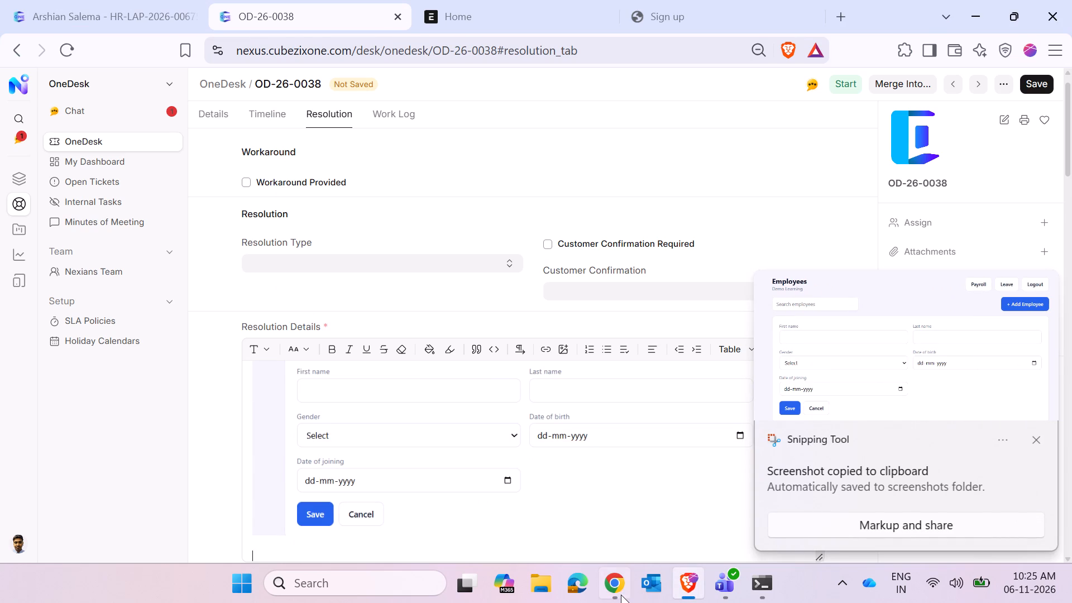
In Chrome, open a new payroll entry form on the Payroll page and capture a screenshot including its employee list.
click(621, 595)
click(661, 112)
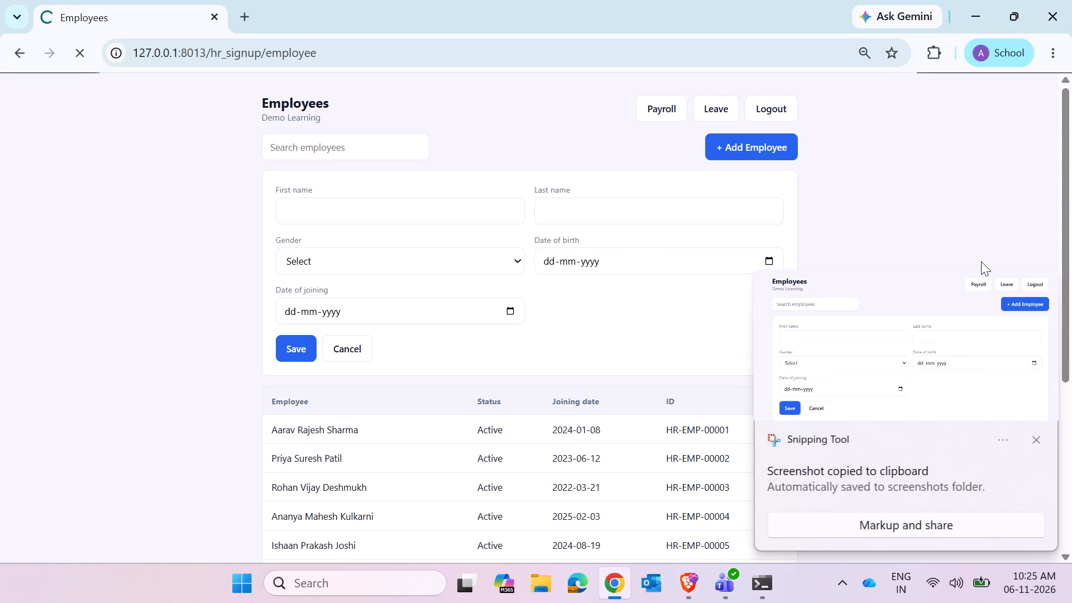
click(791, 138)
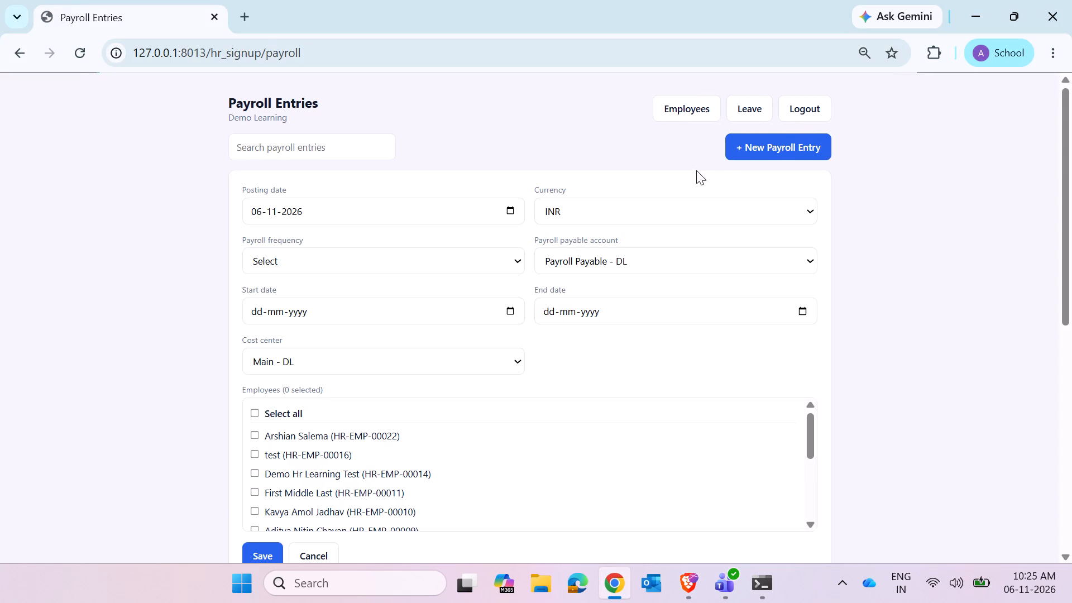
key(shift+super+s)
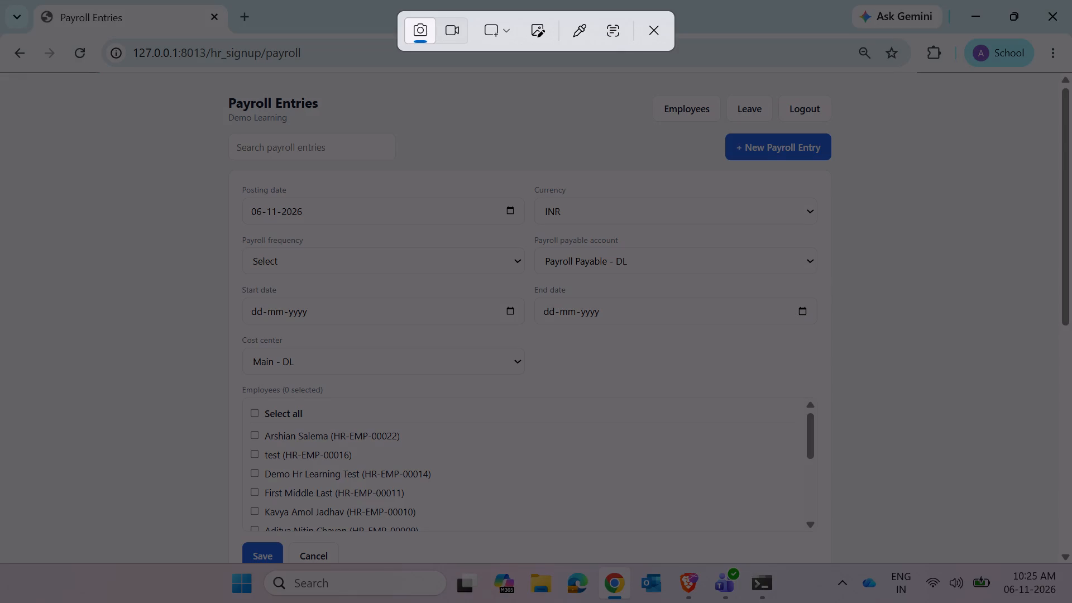
key(Escape)
scroll(192, 136, down, 1)
scroll(192, 136, up, 1)
drag(1071, 182, 1071, 192)
key(shift+super+s)
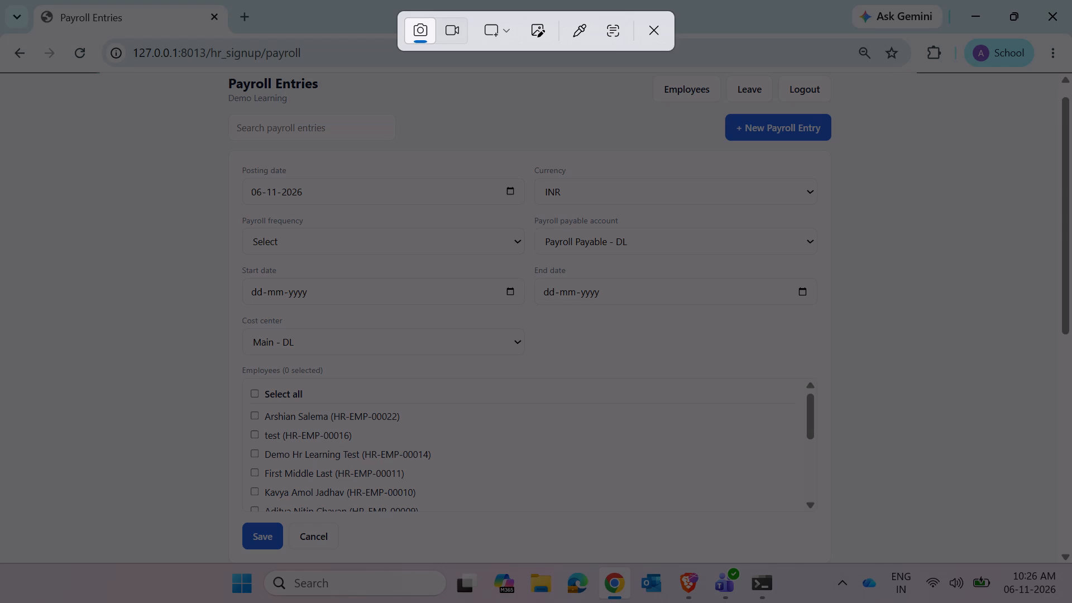
drag(205, 70, 855, 547)
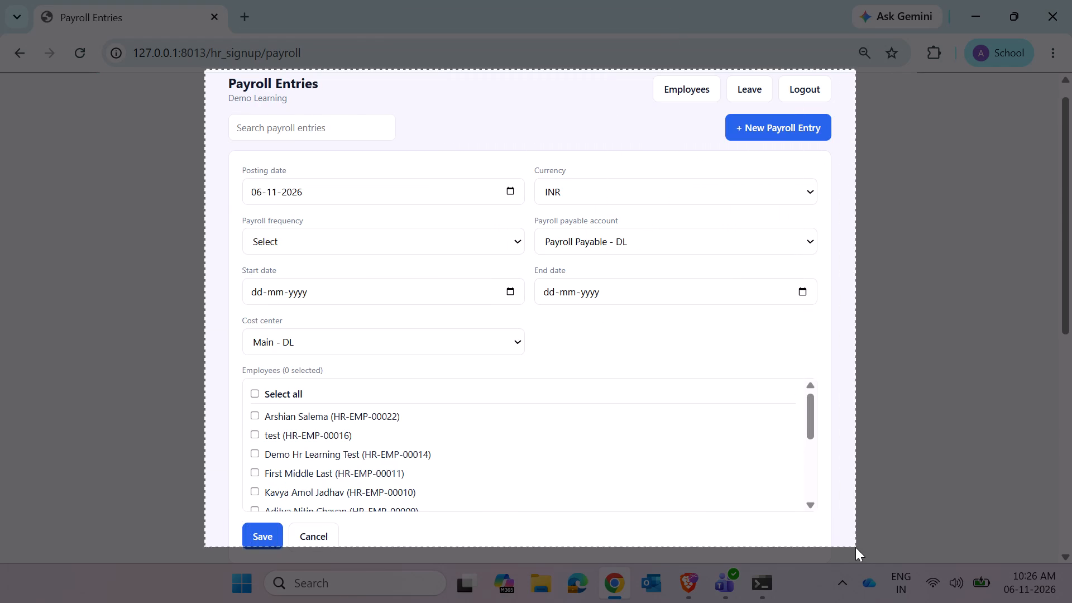
drag(855, 547, 858, 558)
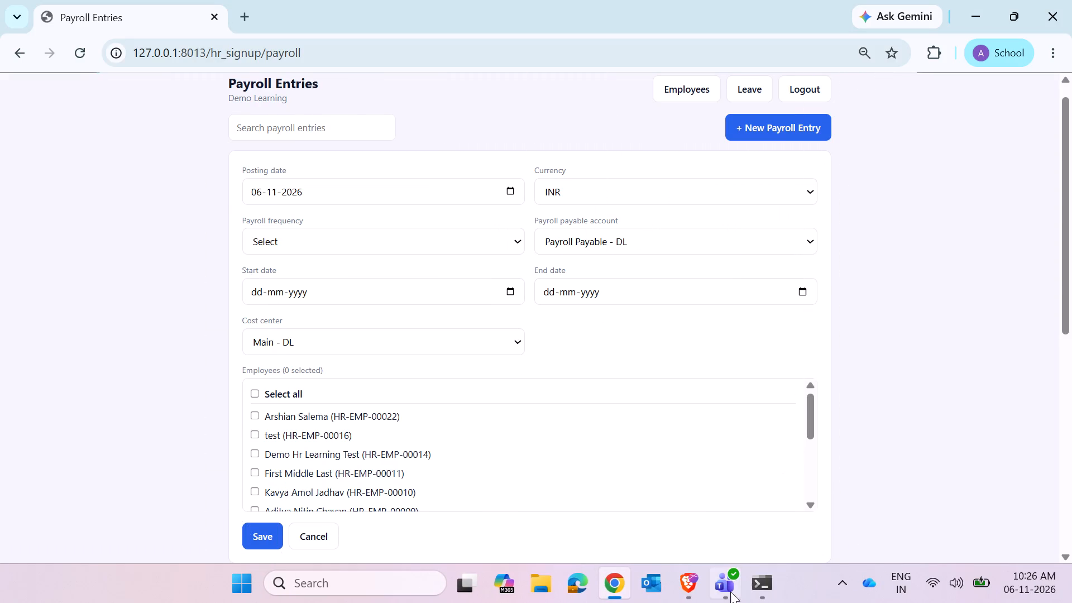
Back in Brave, paste the payroll entry screenshot below the employee form image in Resolution Details and add line breaks after it.
click(688, 587)
key(ctrl+v)
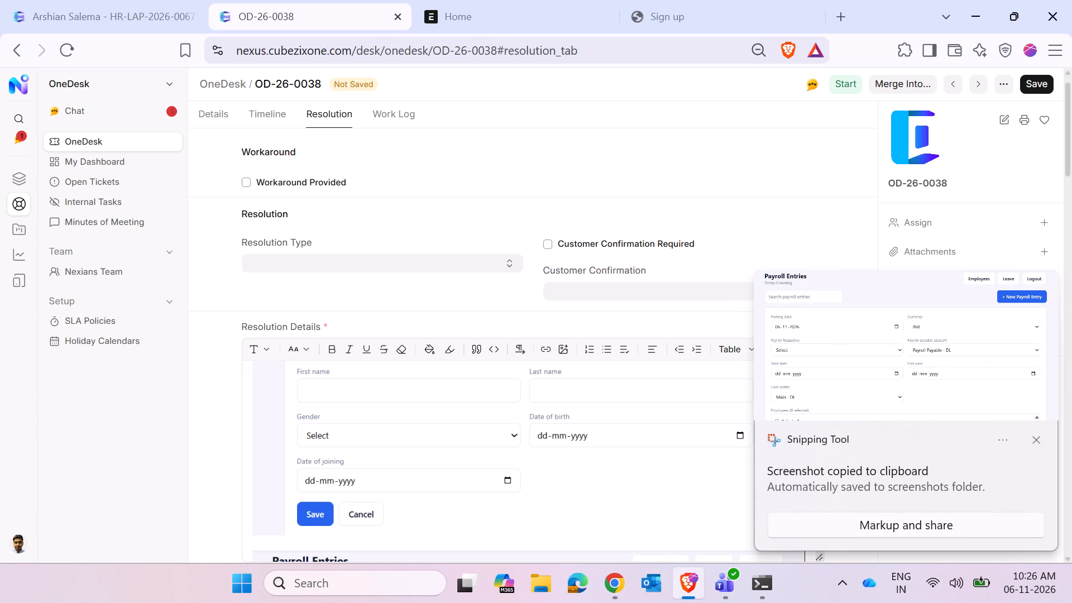
key(shift+Return)
key(shift+Return)
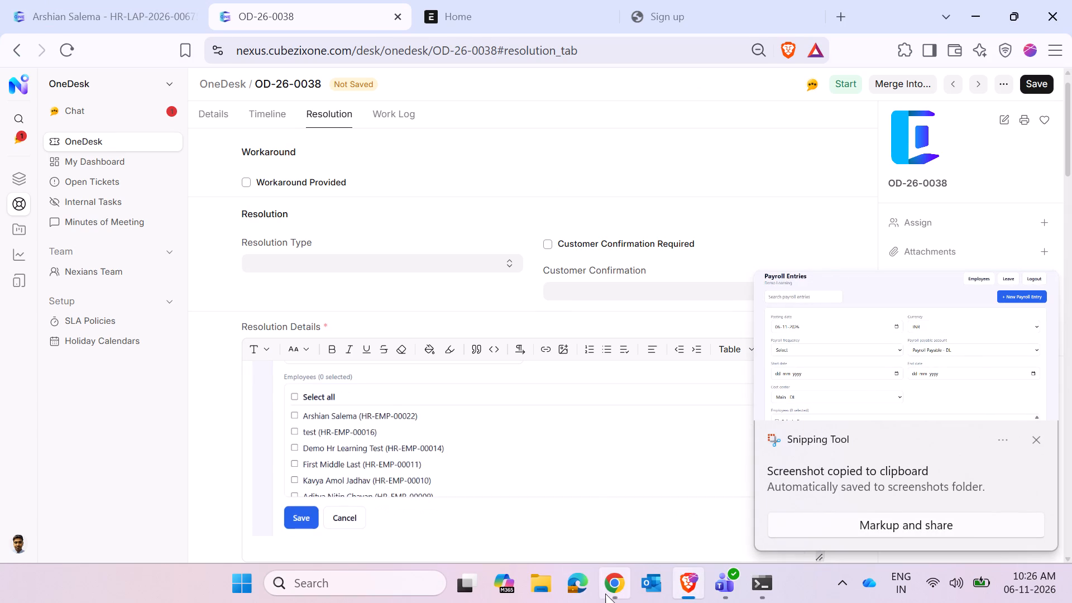
In Chrome, open a new leave application form on the Leave page and capture a screenshot of the form.
click(611, 594)
click(746, 92)
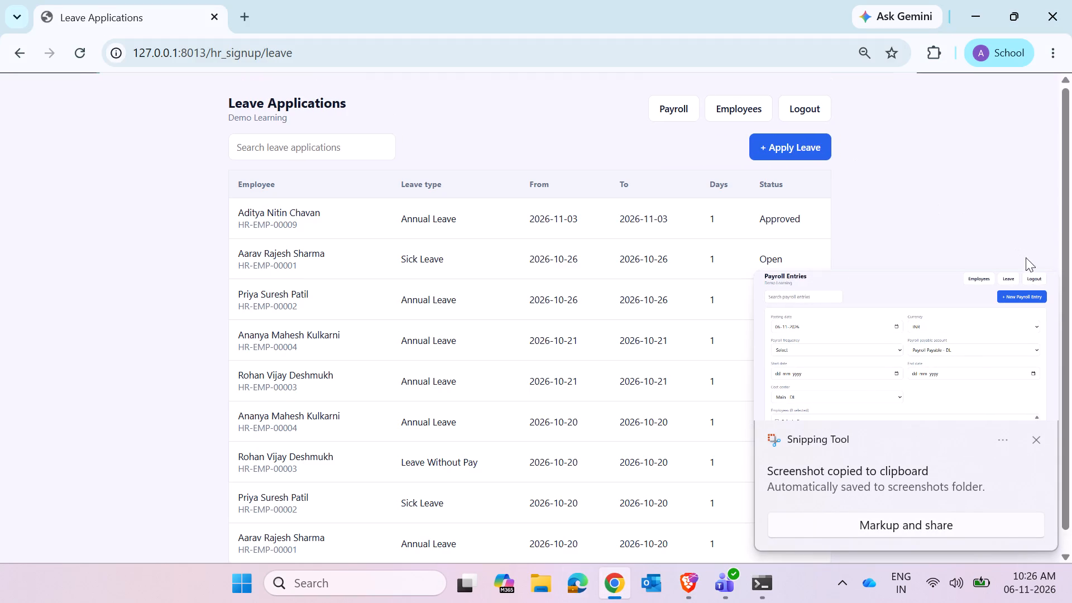
click(1038, 439)
click(757, 140)
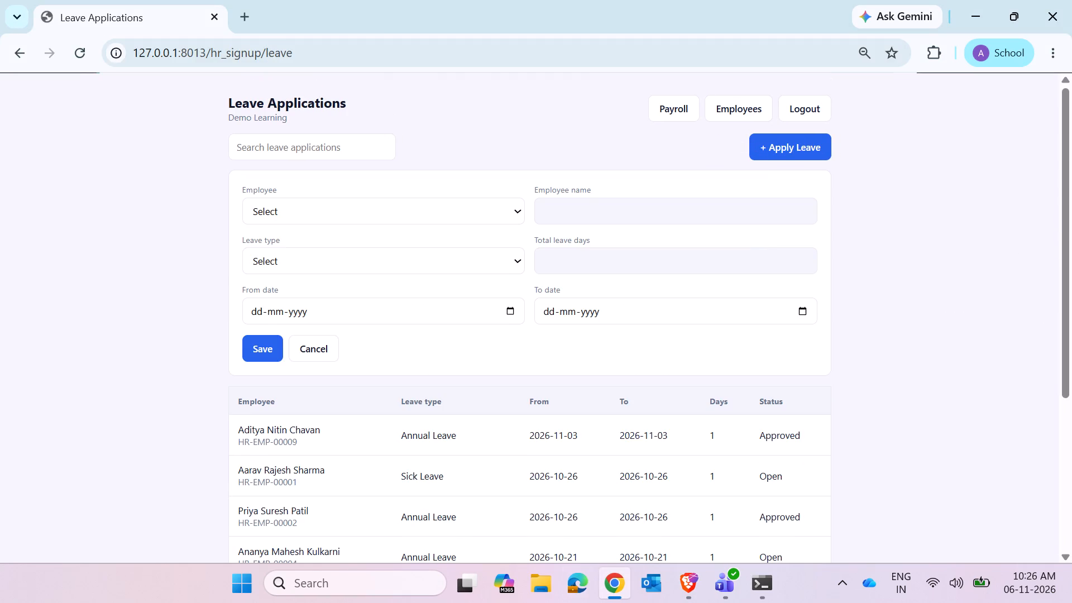
scroll(758, 257, down, 1)
scroll(758, 257, up, 1)
key(shift+super+s)
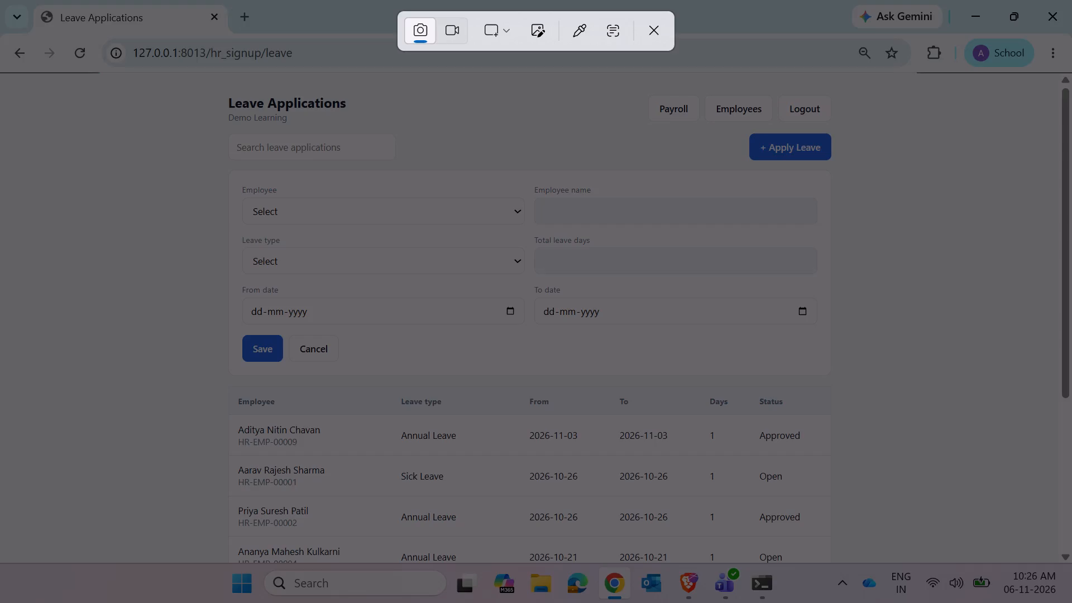
drag(205, 84, 868, 380)
Back in Brave, paste the leave application screenshot below the payroll entry image in Resolution Details and review the pasted images.
click(677, 579)
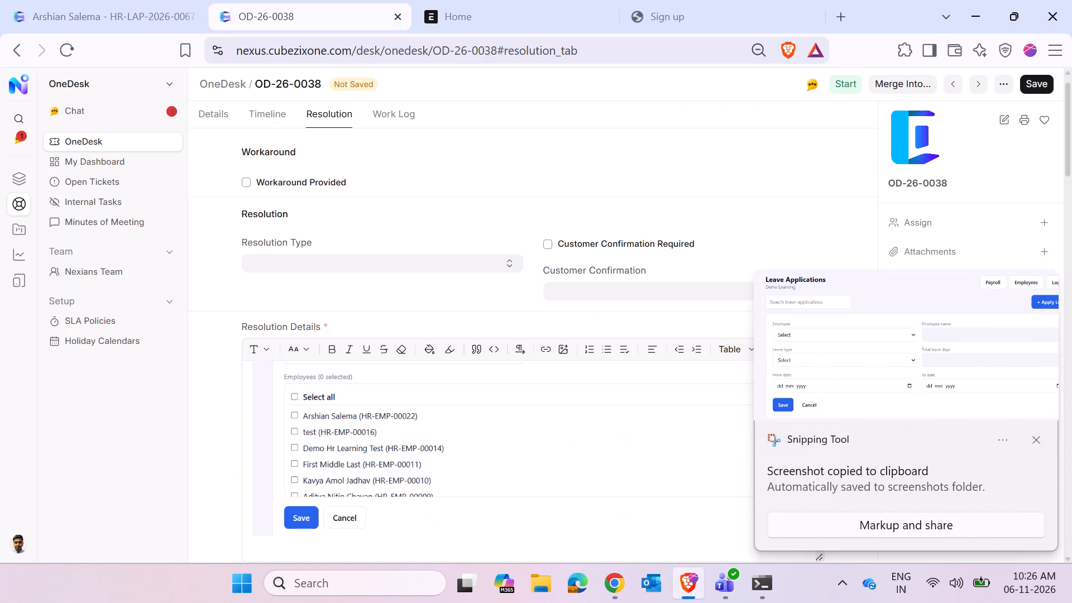
key(ctrl+v)
scroll(476, 485, down, 2)
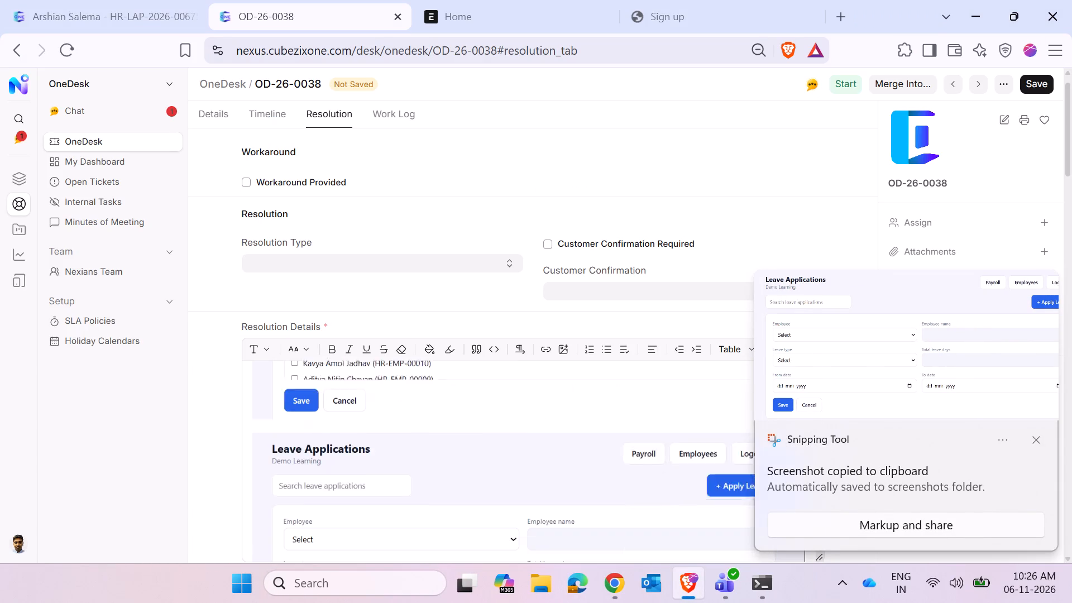
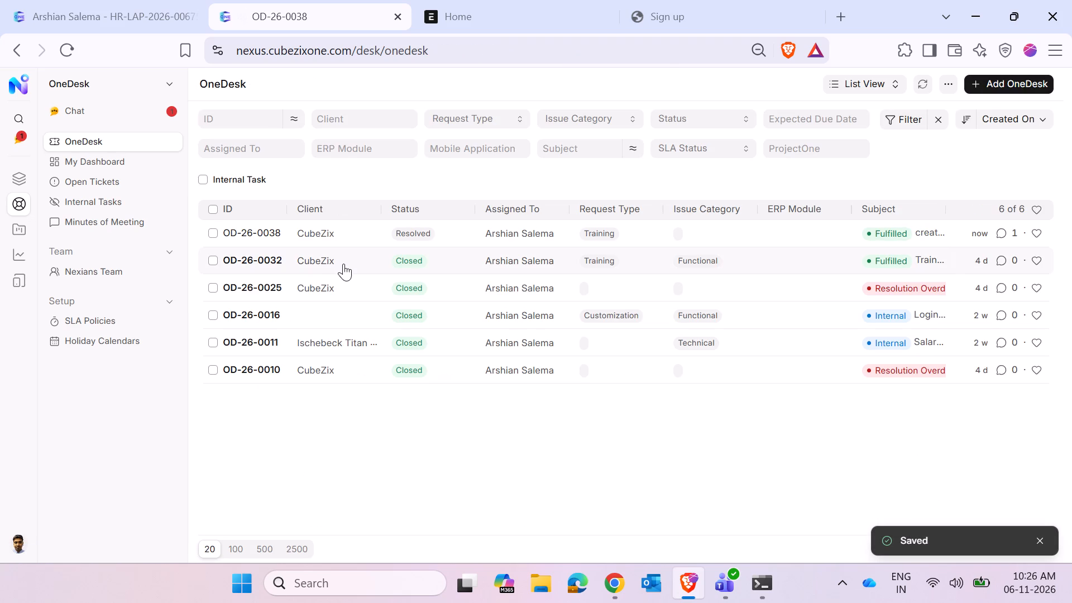
Reply "done sir" in the chat conversation where a colleague asked for the task update, and leave the conversation.
click(127, 104)
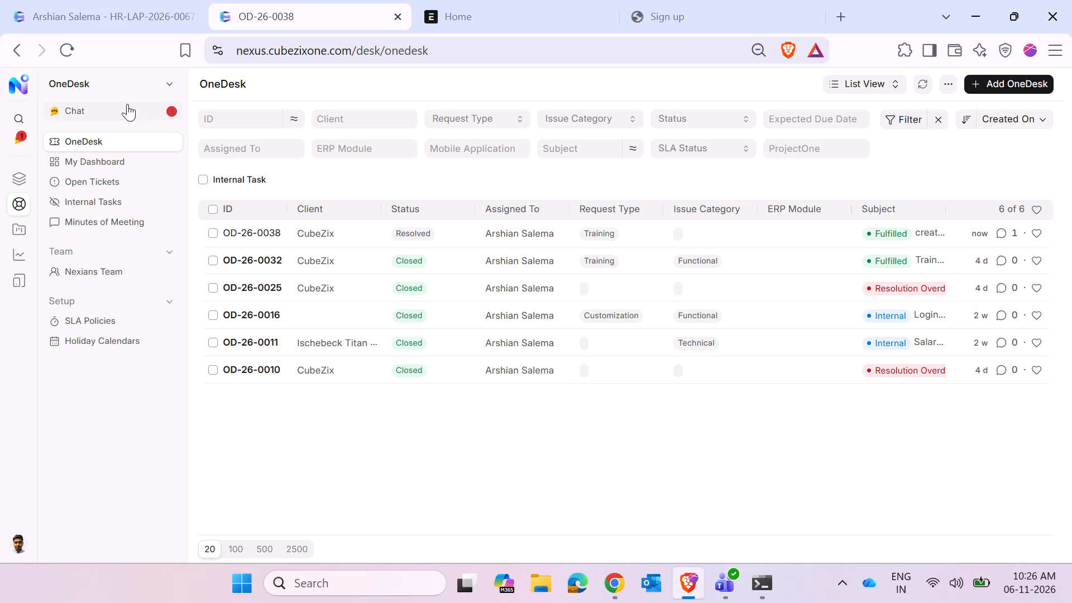
click(894, 287)
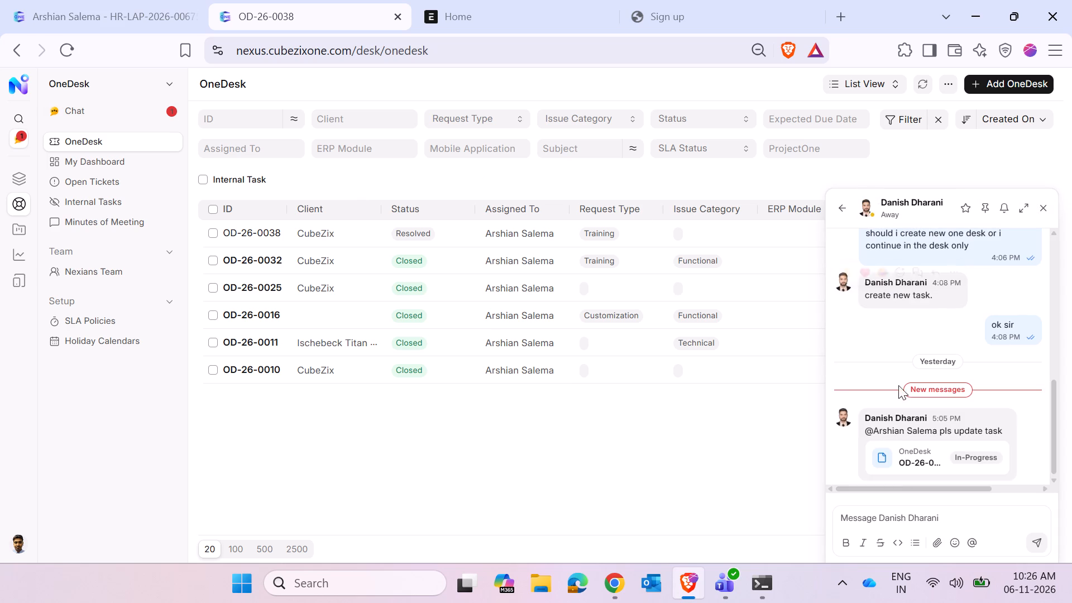
click(892, 514)
text(done)
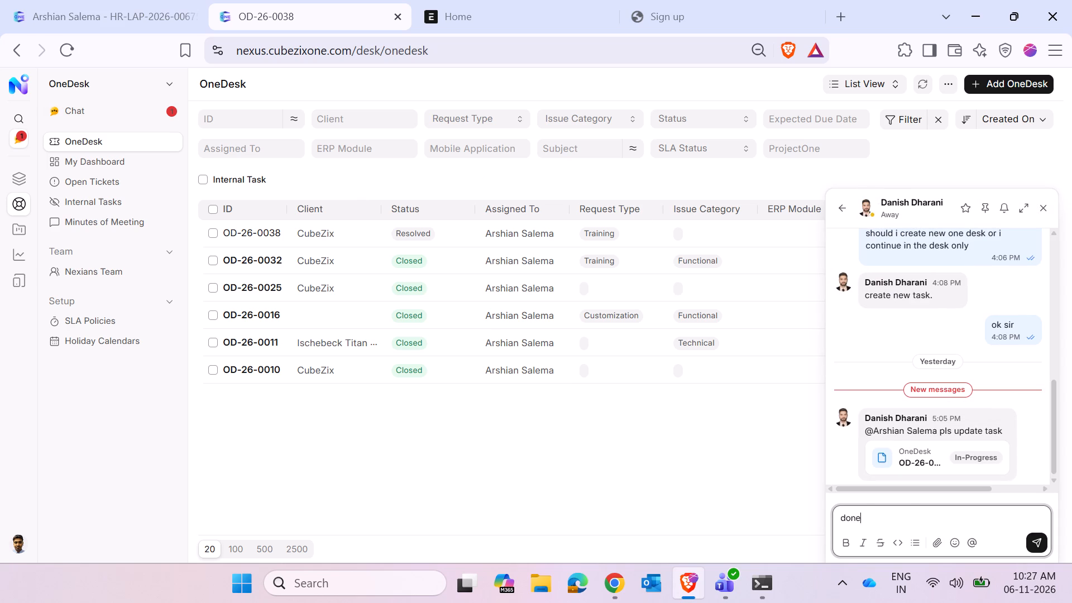
key(space)
text(sir)
key(Return)
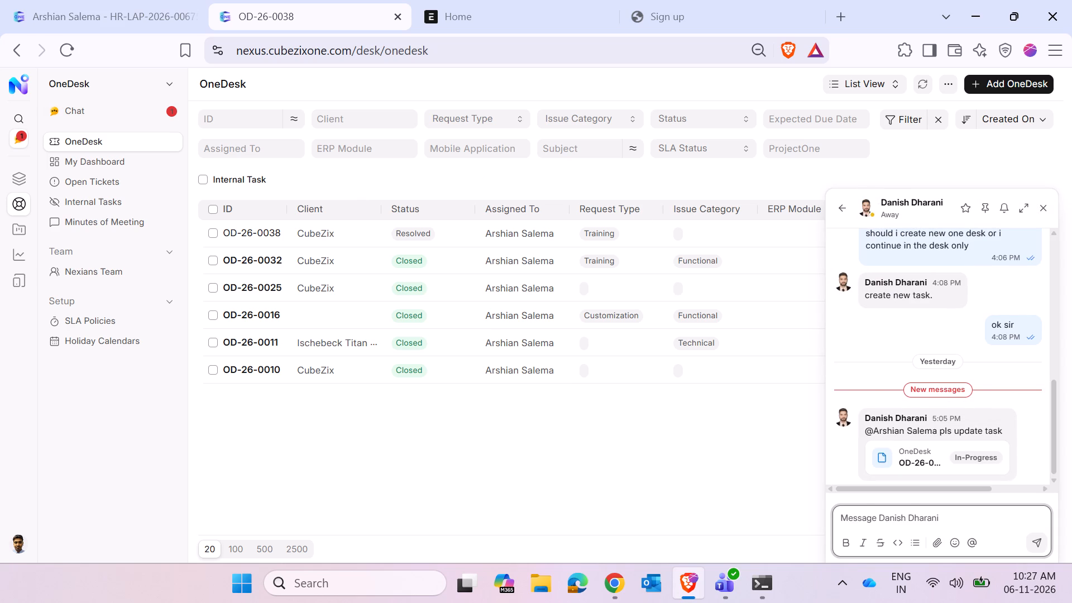
click(840, 204)
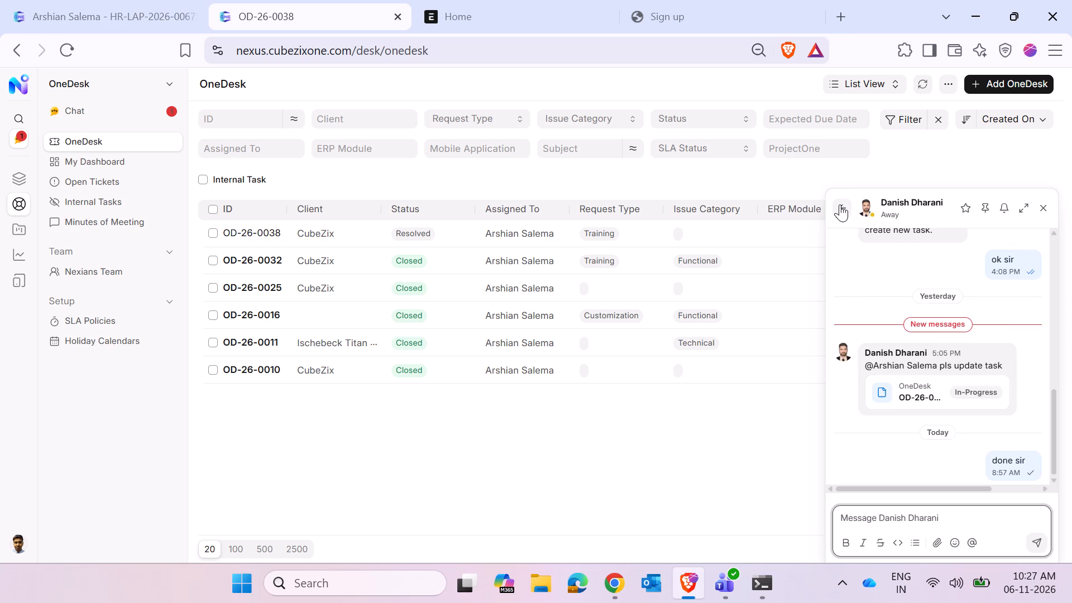
Open ticket OD-26-0038 from the latest mention in the chat activity, check its details, and return to the OneDesk list.
click(870, 207)
click(926, 317)
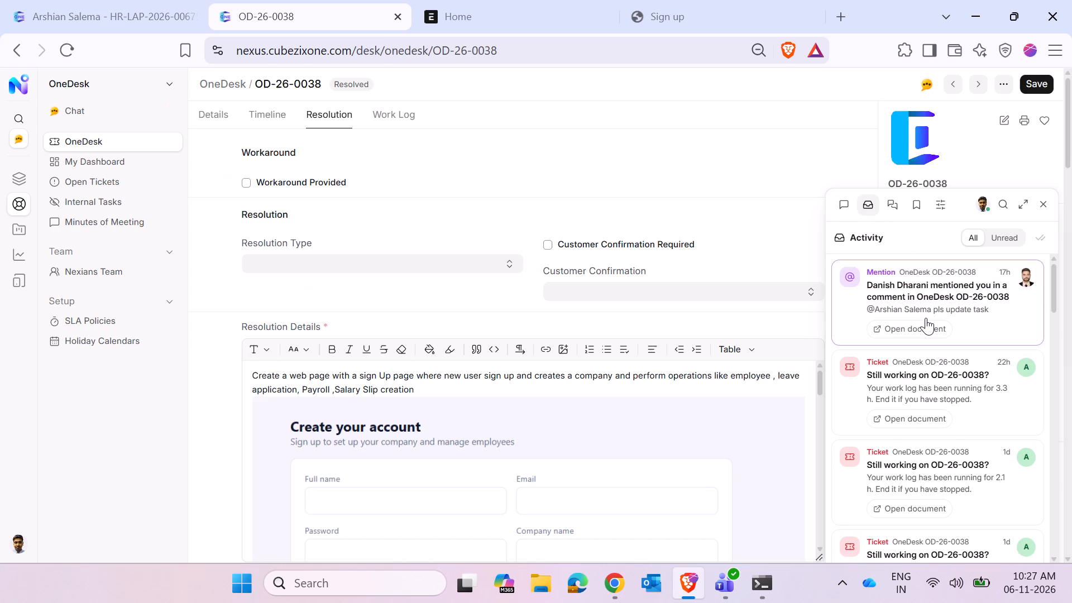
click(1043, 203)
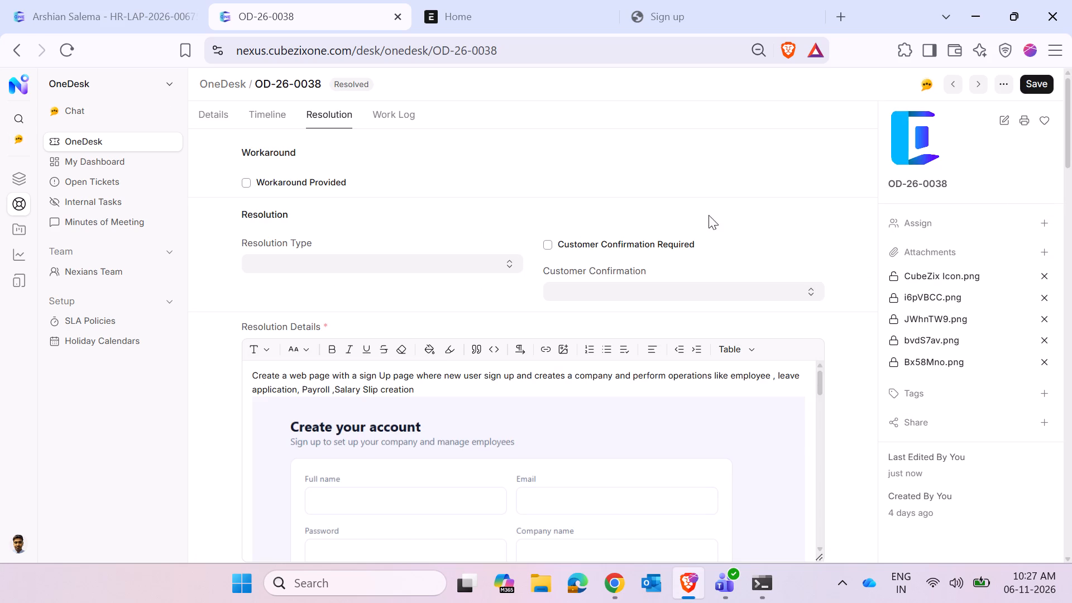
click(221, 113)
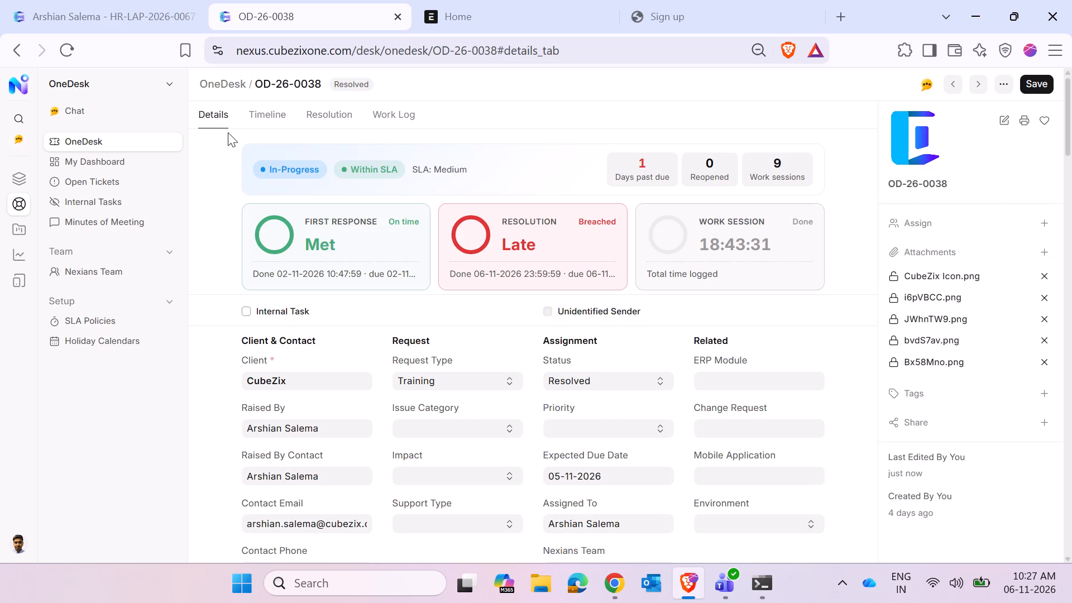
click(228, 80)
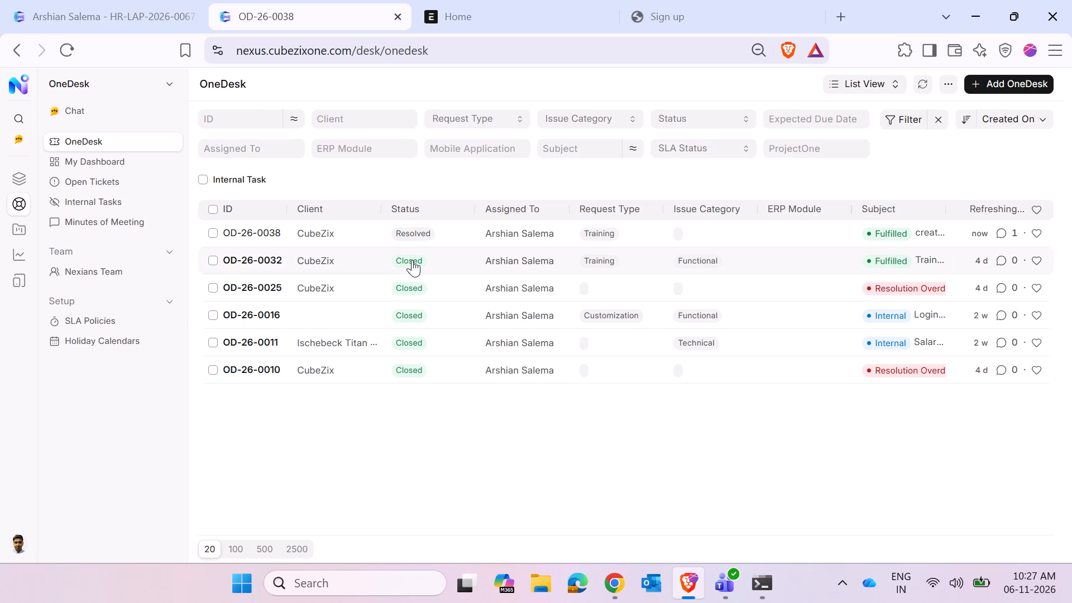